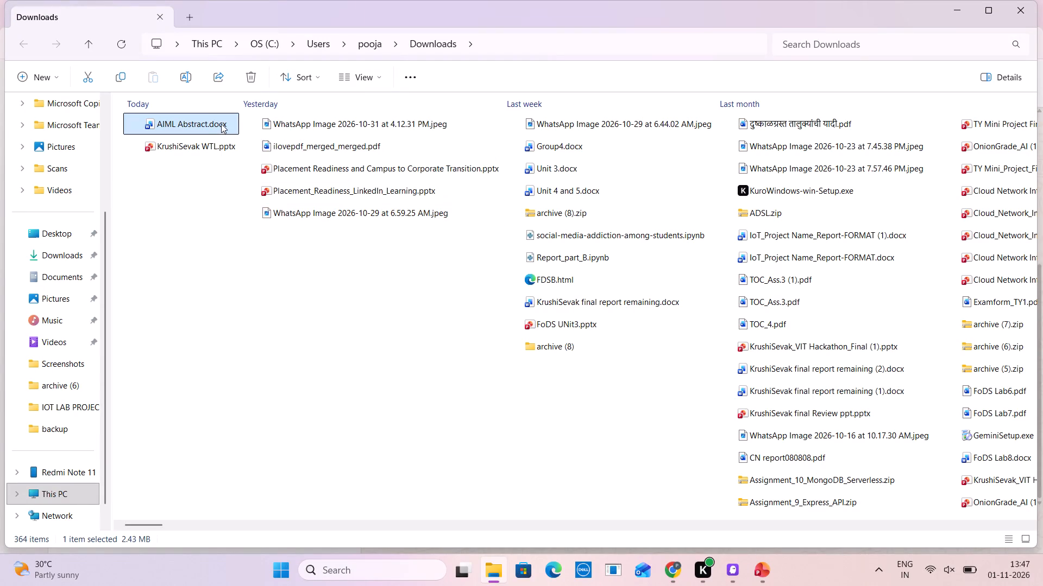
Rename the file AIML Abstract.docx in the Downloads folder as APP_Honers_Abstract.docx.
{"action": "left_click", "coordinate": [221, 124]}
{"action": "right_click", "coordinate": [221, 124]}
{"action": "right_click", "coordinate": [221, 124]}
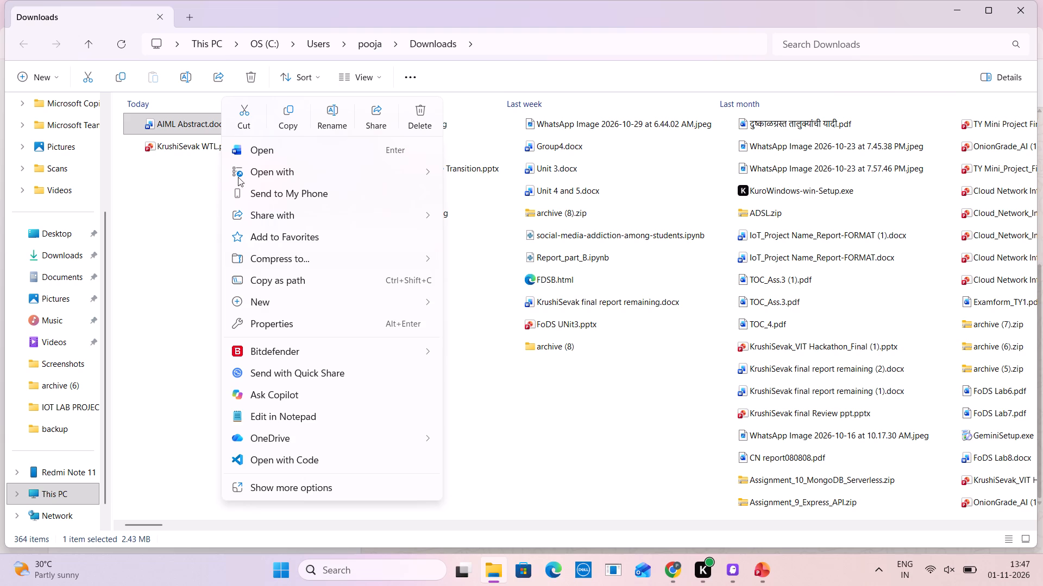
{"action": "left_click", "coordinate": [335, 117]}
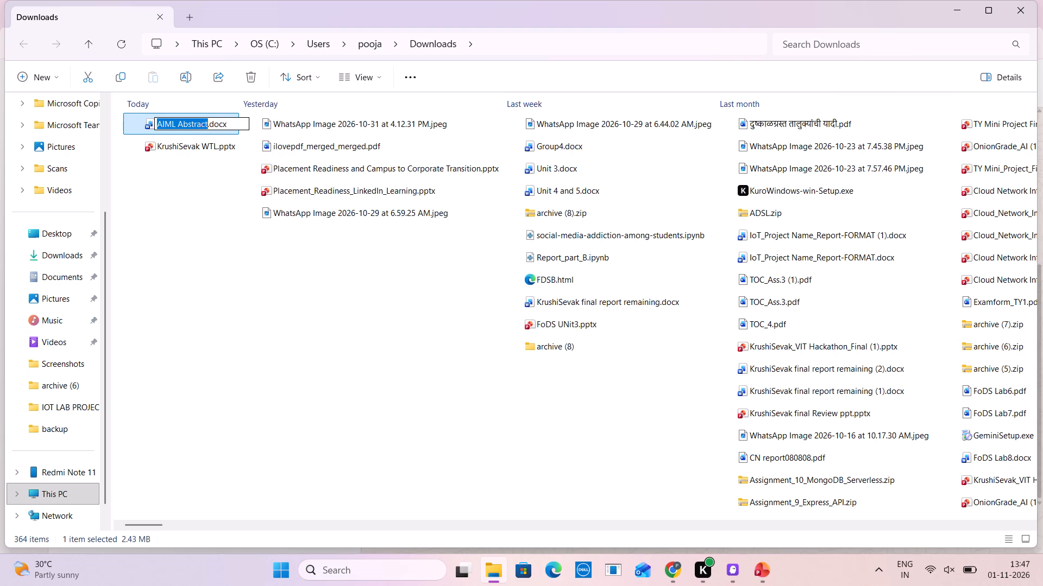
{"action": "left_click", "coordinate": [179, 124]}
{"action": "key", "text": "Left"}
{"action": "key", "text": "BackSpace"}
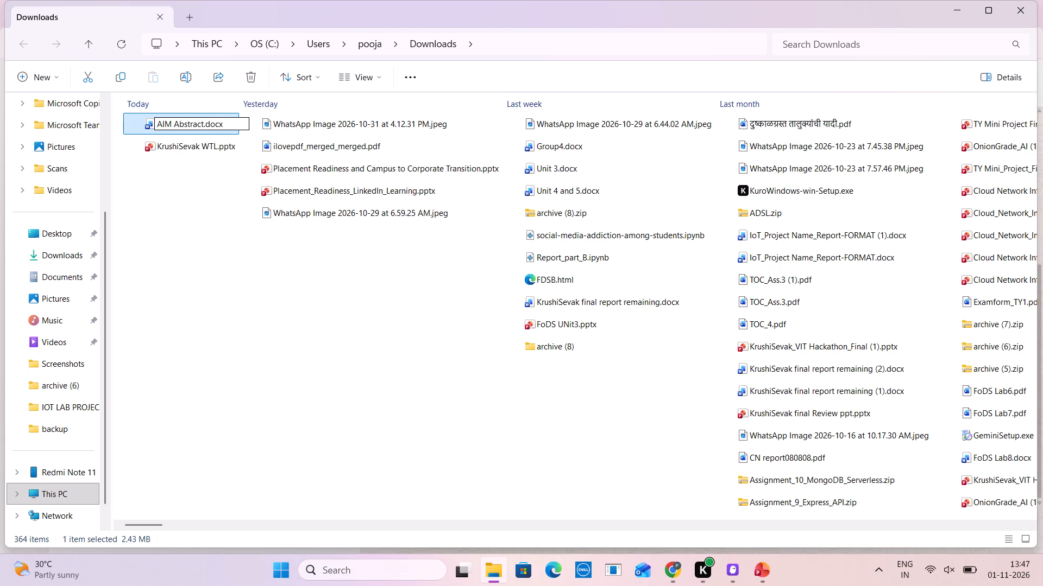
{"action": "key", "text": "BackSpace"}
{"action": "key", "text": "BackSpace"}
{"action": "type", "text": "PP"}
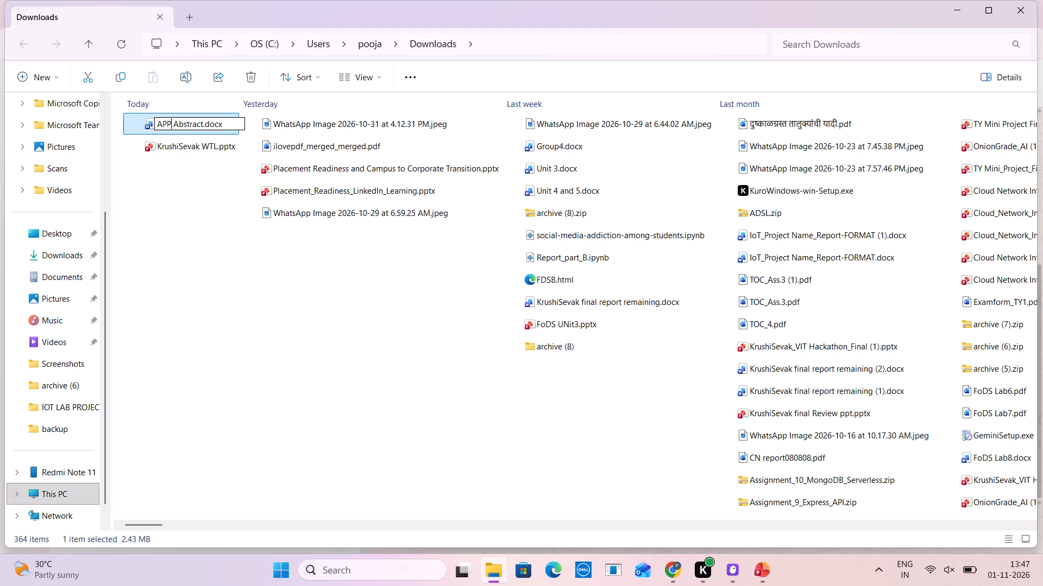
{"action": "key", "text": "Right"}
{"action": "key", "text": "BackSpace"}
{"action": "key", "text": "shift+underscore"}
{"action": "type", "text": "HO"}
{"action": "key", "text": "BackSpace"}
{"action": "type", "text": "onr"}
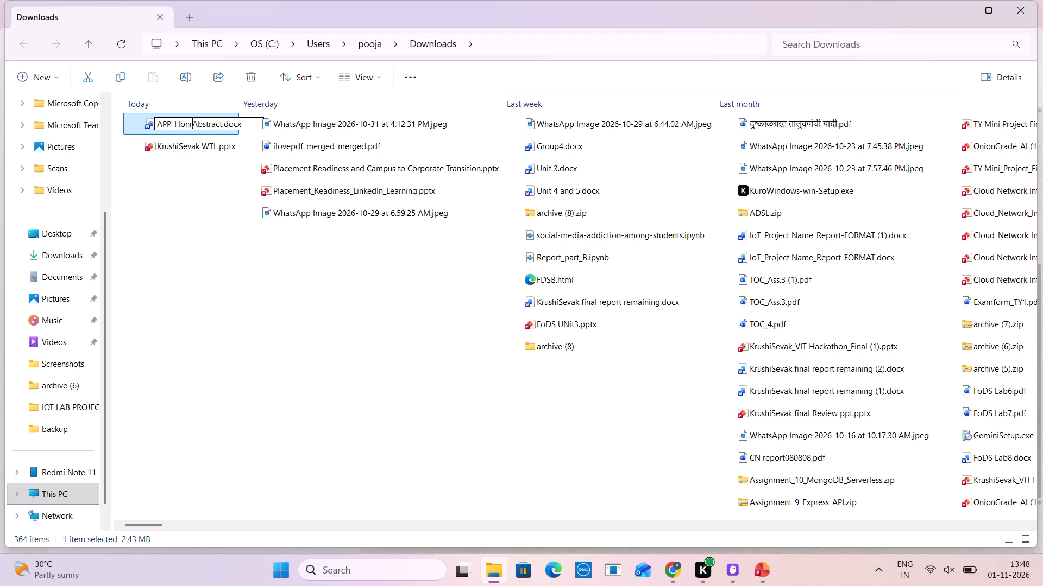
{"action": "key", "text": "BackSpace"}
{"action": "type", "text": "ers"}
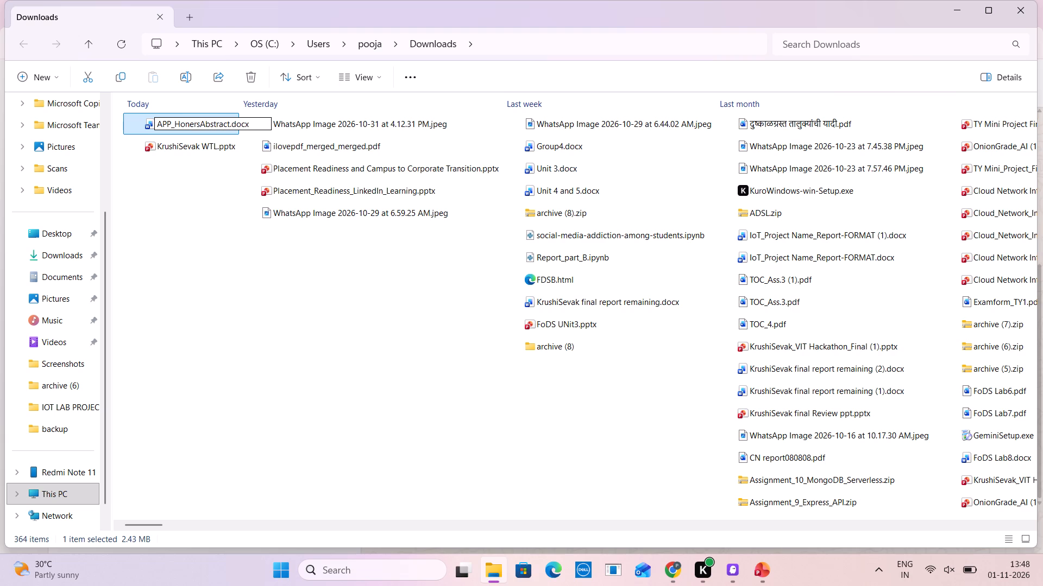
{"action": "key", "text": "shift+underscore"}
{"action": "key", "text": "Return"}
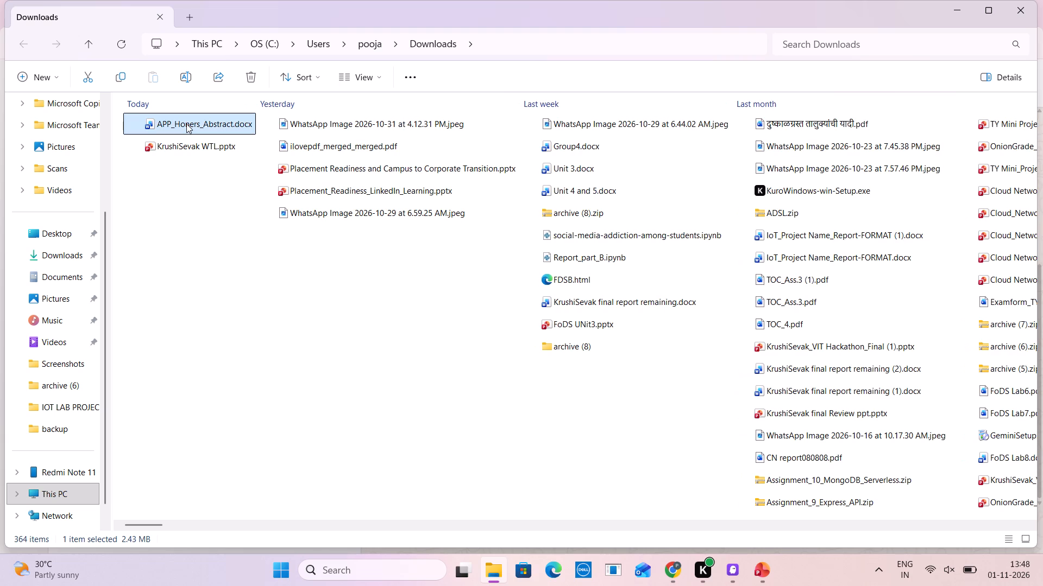
Refresh the folder, open APP_Honers_Abstract.docx in Word and enable editing.
{"action": "left_click", "coordinate": [229, 174]}
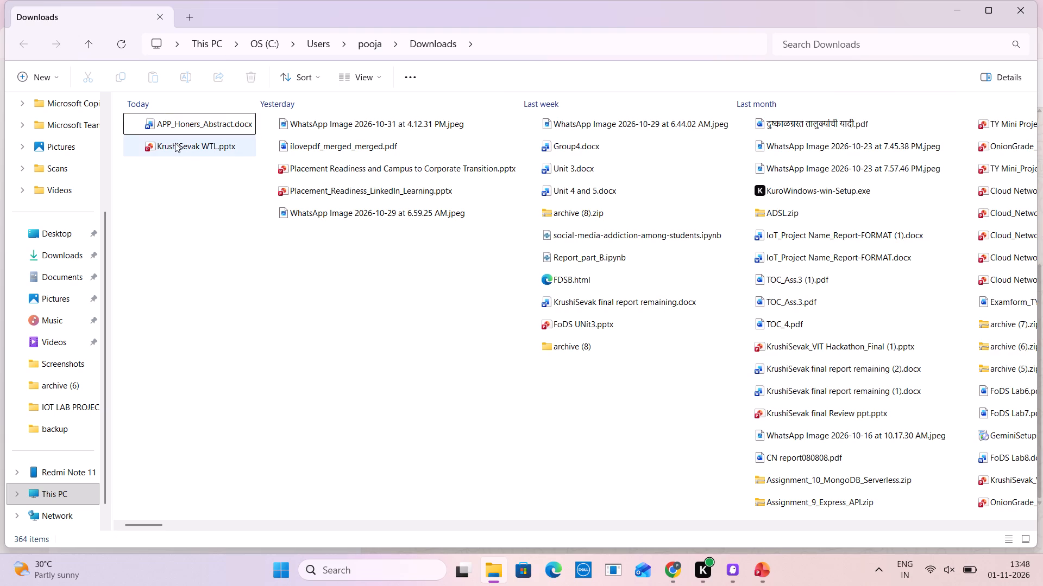
{"action": "left_click", "coordinate": [120, 41]}
{"action": "double_click", "coordinate": [213, 123]}
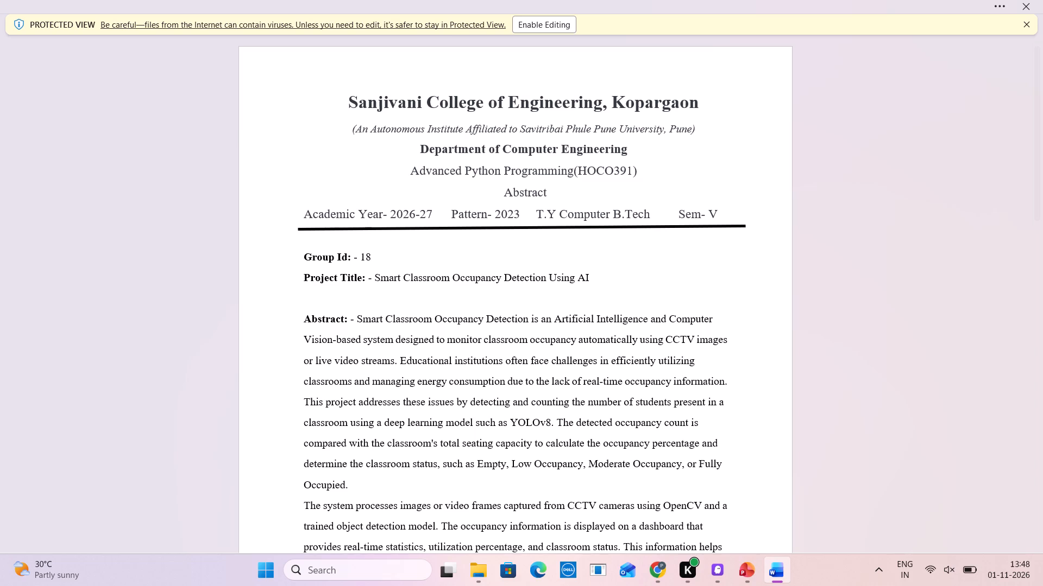
{"action": "left_click", "coordinate": [529, 33]}
{"action": "left_click", "coordinate": [516, 23]}
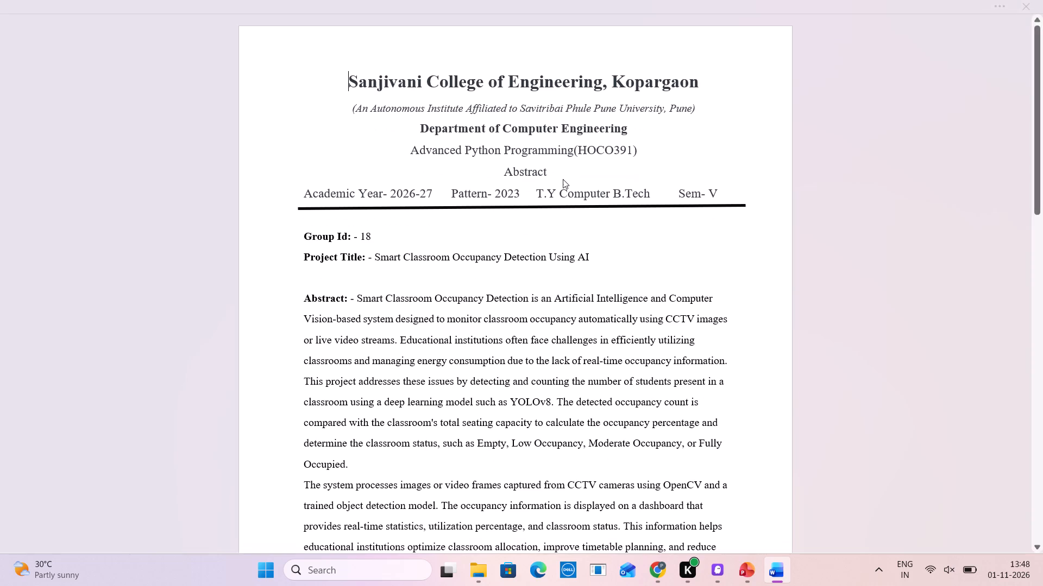
Change the Group Id in the document's header details to 1.
{"action": "scroll", "coordinate": [568, 304], "scroll_direction": "down", "scroll_amount": 11}
{"action": "scroll", "coordinate": [568, 304], "scroll_direction": "up", "scroll_amount": 3}
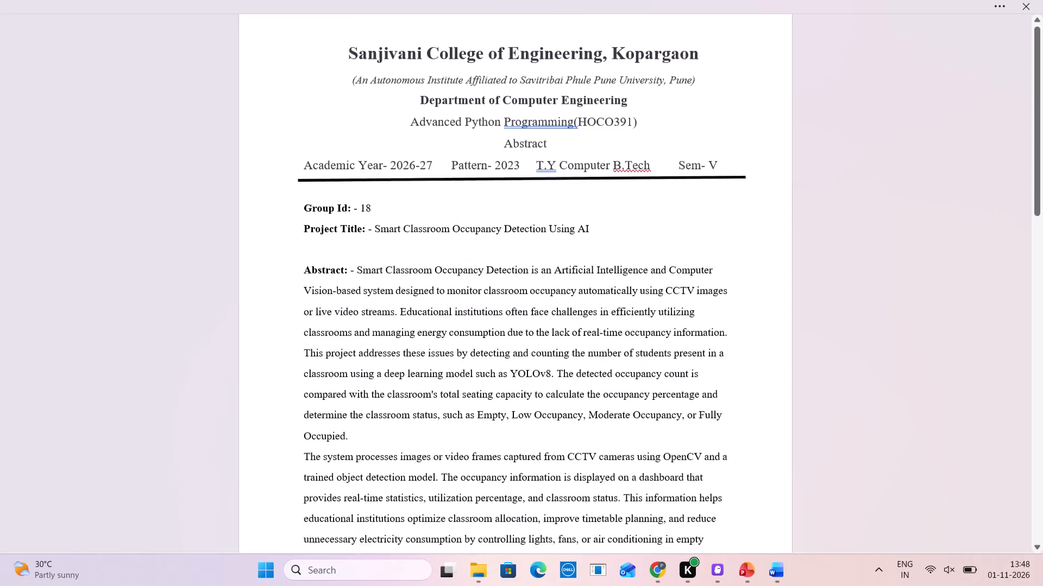
{"action": "left_click_drag", "start_coordinate": [568, 304], "coordinate": [615, 196]}
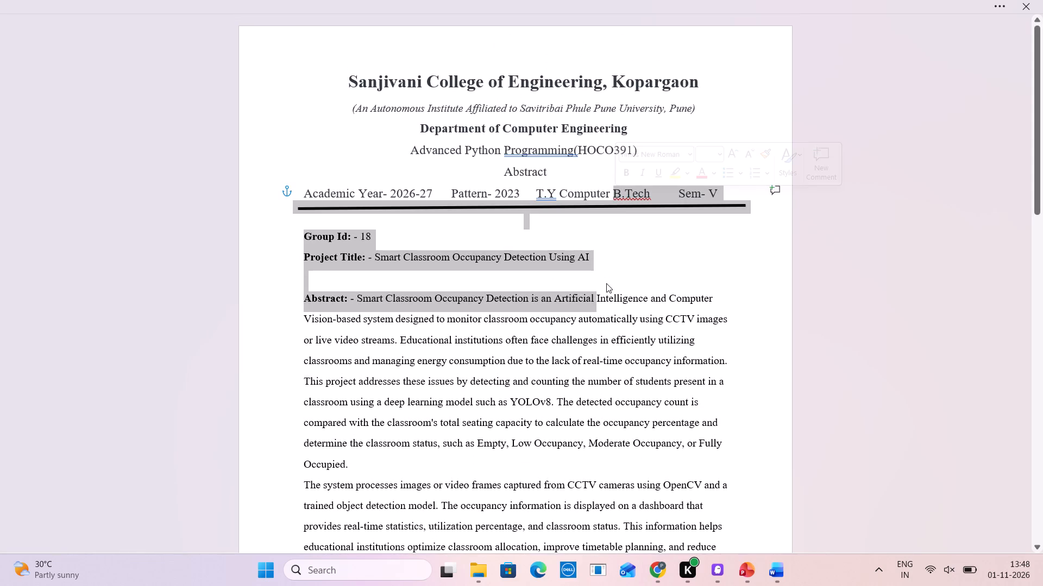
{"action": "left_click", "coordinate": [606, 283]}
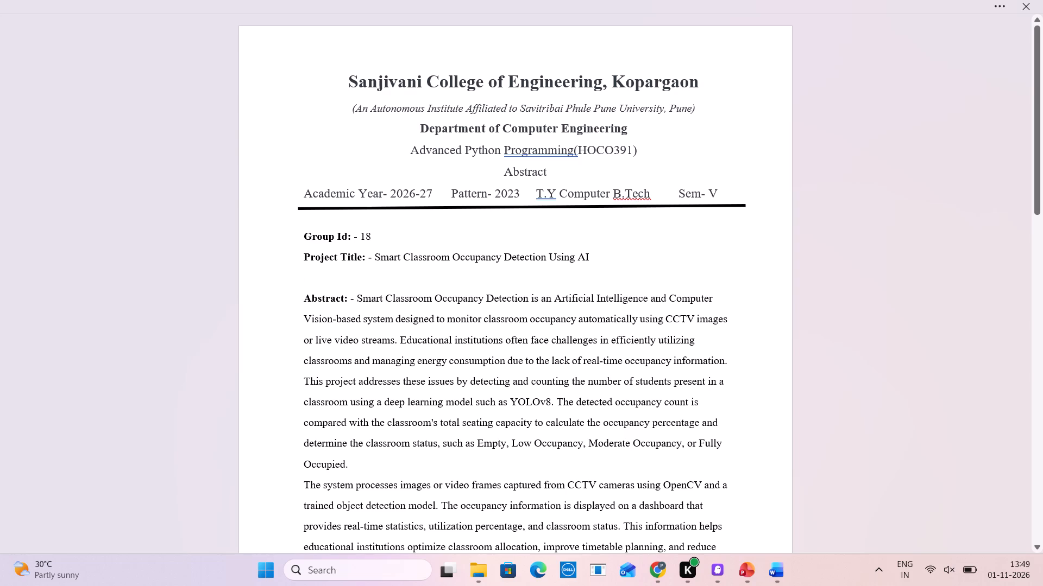
{"action": "left_click", "coordinate": [374, 232]}
{"action": "key", "text": "BackSpace"}
{"action": "key", "text": "BackSpace"}
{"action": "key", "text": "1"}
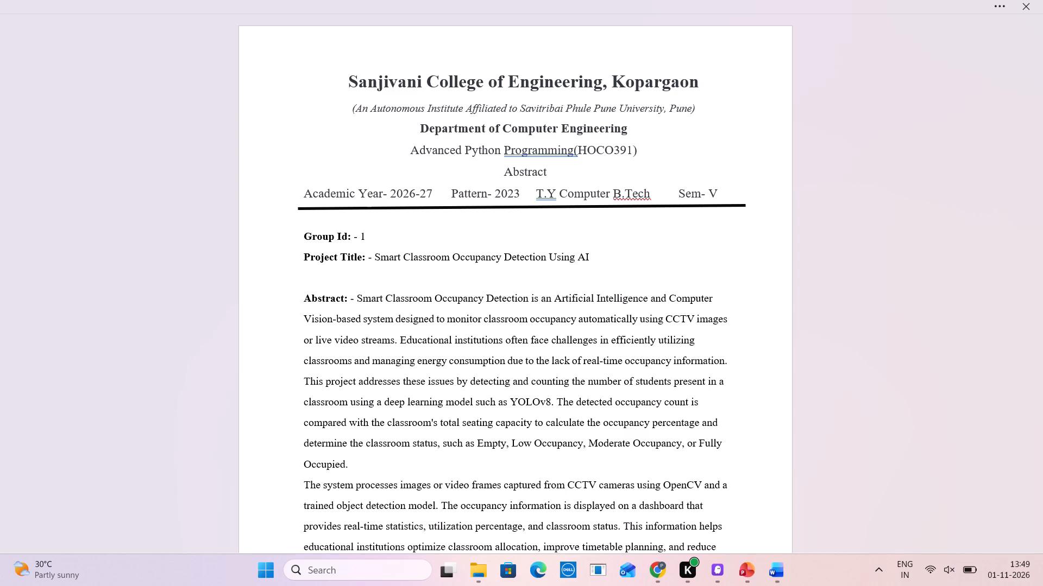
Insert three blank lines between the last group member and the Course Teacher line.
{"action": "scroll", "coordinate": [448, 366], "scroll_direction": "down", "scroll_amount": 1}
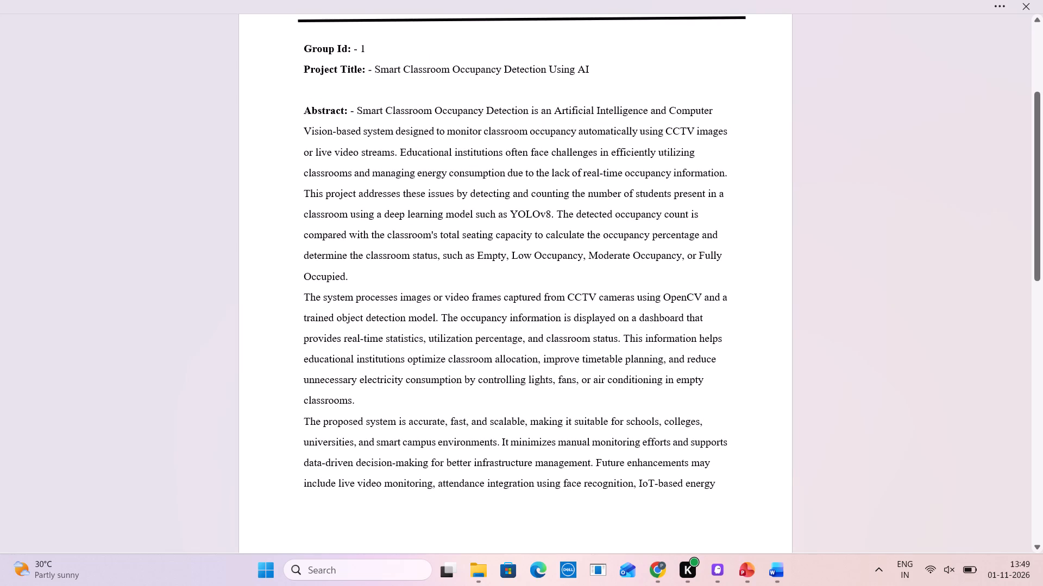
{"action": "scroll", "coordinate": [466, 444], "scroll_direction": "down", "scroll_amount": 5}
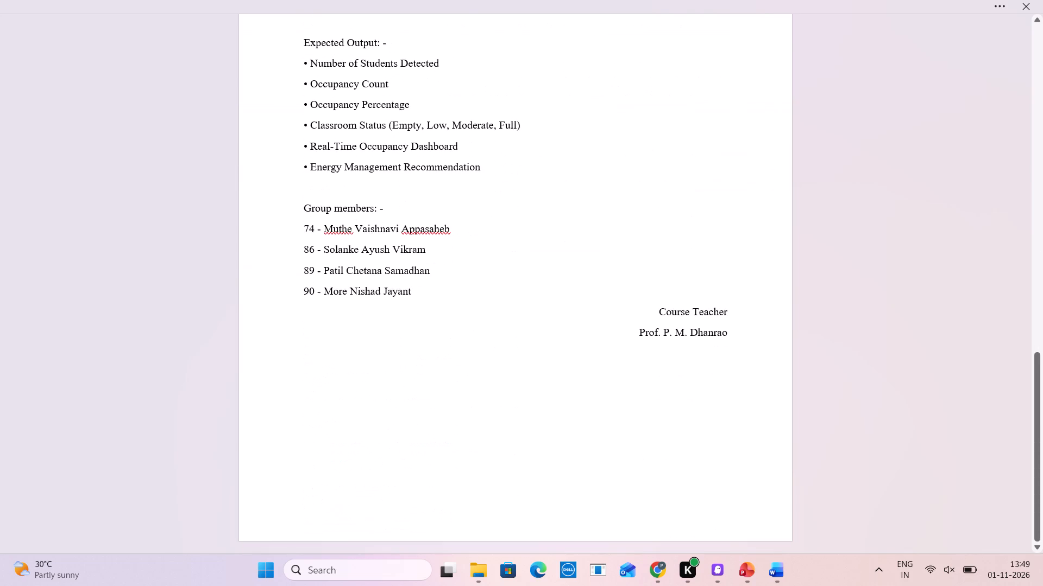
{"action": "left_click", "coordinate": [648, 299]}
{"action": "key", "text": "Return"}
{"action": "key", "text": "Return"}
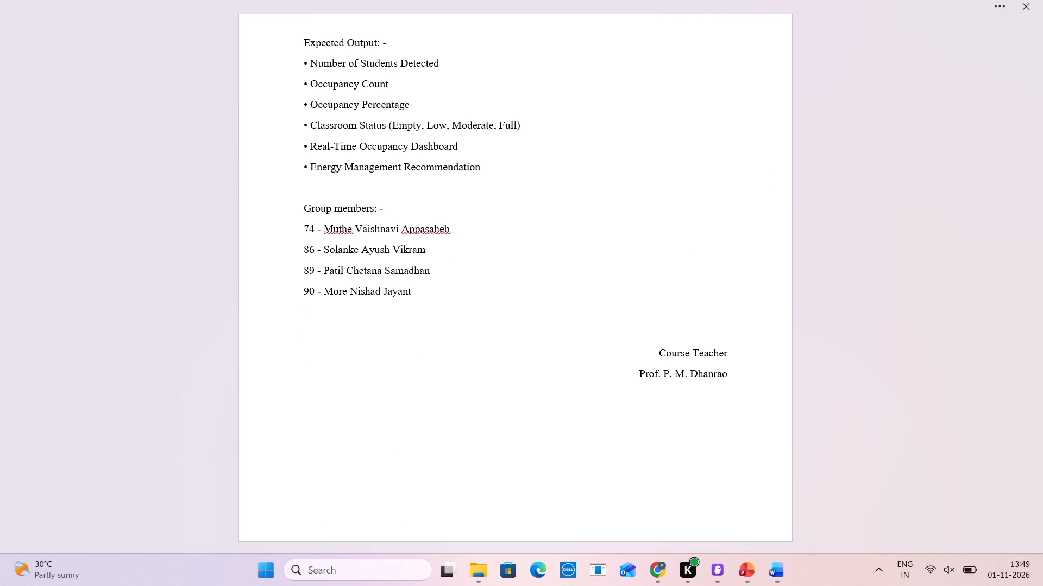
{"action": "key", "text": "Return"}
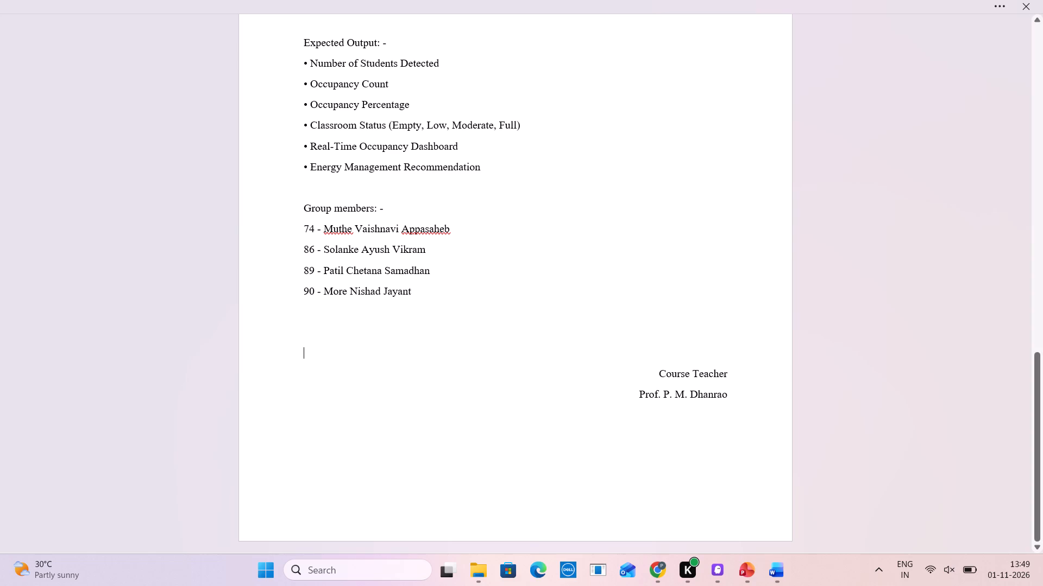
Delete all four member entries listed under Group members.
{"action": "left_click_drag", "start_coordinate": [303, 225], "coordinate": [419, 294]}
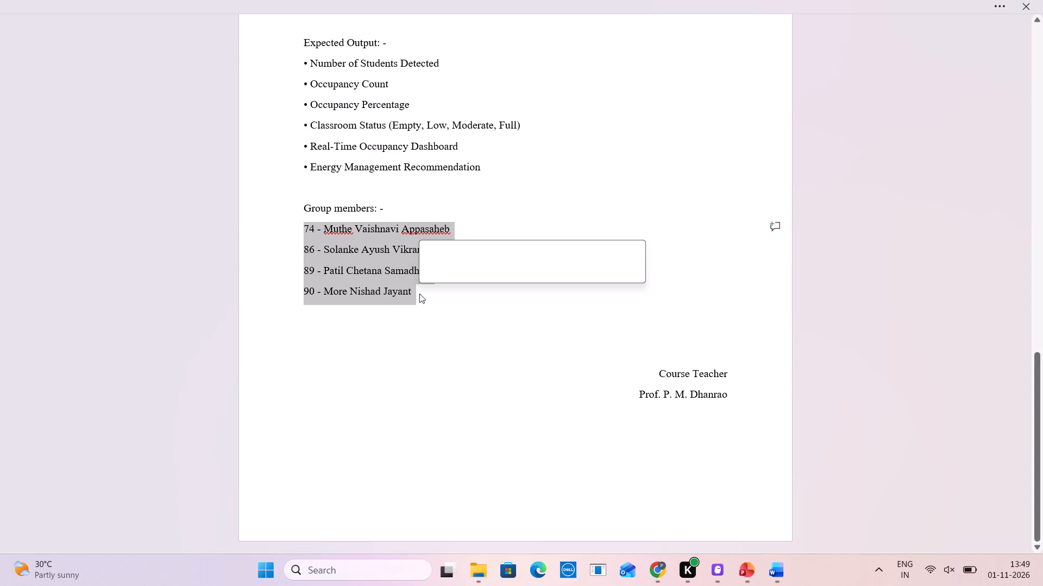
{"action": "key", "text": "BackSpace"}
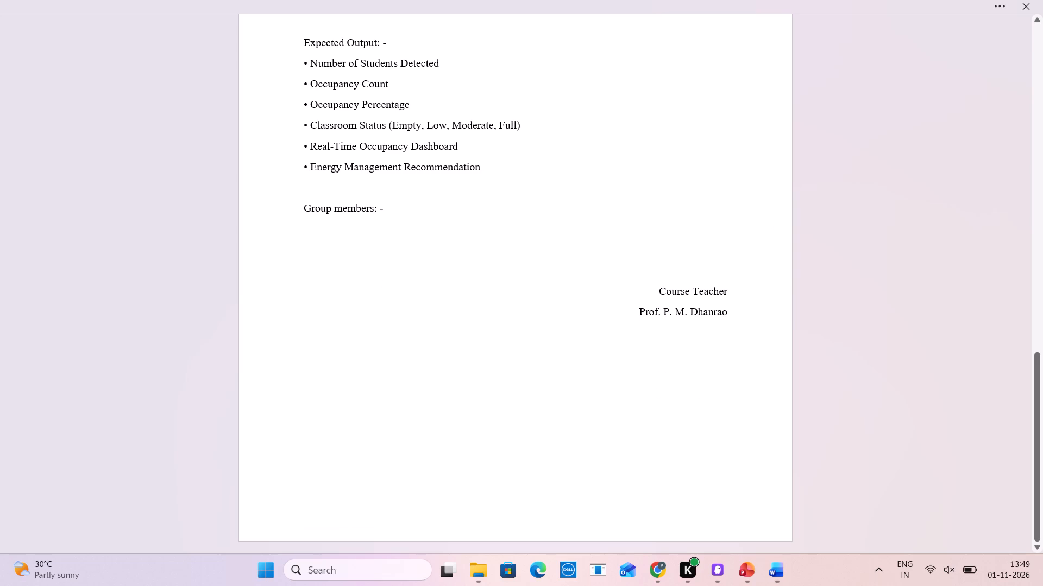
Enter the first group member under Group members as roll number 45, a hyphen, and the member's surname and first name.
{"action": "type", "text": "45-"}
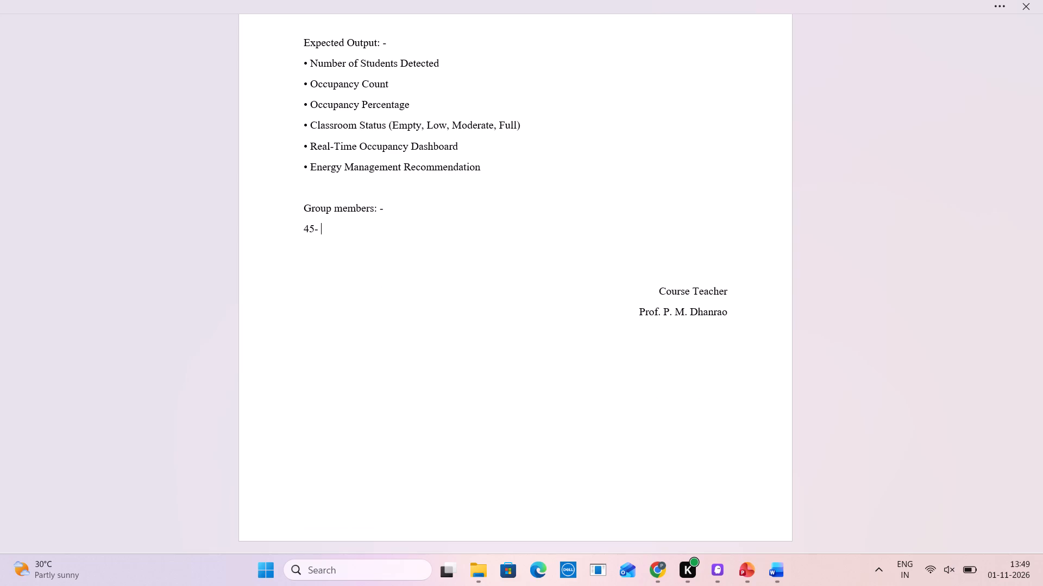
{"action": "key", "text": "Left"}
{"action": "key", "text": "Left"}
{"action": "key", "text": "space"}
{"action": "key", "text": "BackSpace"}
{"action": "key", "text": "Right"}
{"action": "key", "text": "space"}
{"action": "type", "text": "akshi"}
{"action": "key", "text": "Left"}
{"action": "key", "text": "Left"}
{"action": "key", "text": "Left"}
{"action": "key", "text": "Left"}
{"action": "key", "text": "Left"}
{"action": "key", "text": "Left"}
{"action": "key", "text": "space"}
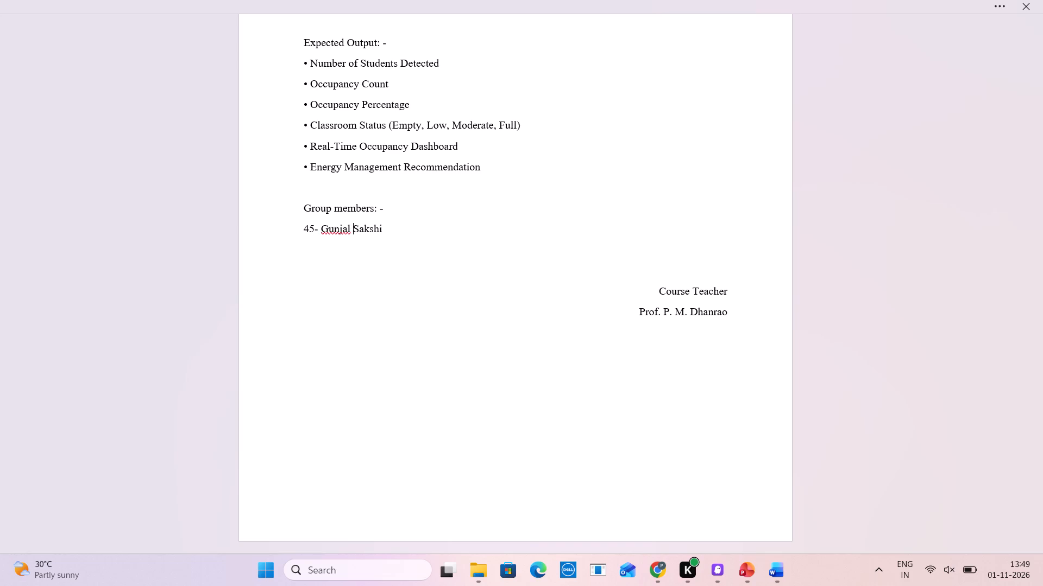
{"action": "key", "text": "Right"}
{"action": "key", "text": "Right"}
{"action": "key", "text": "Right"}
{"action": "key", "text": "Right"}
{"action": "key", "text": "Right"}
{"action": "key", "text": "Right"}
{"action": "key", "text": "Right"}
Add the second group member on a new line with roll number 46, a hyphen, and the member's surname and first name.
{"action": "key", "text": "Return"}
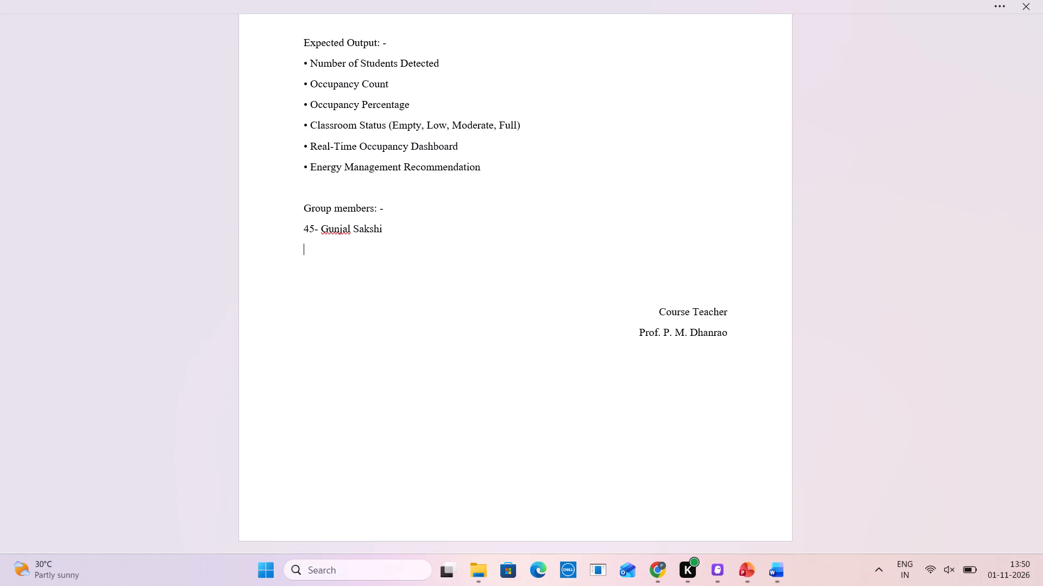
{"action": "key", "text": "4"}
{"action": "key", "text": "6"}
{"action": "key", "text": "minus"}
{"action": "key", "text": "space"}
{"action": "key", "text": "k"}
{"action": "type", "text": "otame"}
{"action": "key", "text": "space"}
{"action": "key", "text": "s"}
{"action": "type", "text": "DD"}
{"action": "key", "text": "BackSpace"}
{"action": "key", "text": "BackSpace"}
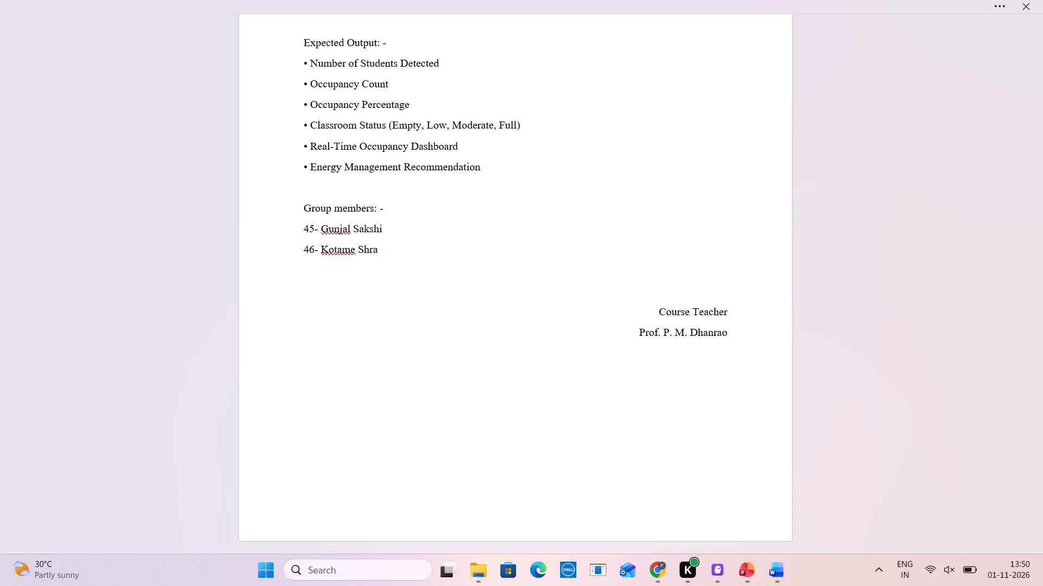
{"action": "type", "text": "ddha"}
Add the third group member on a new line with roll number 51, a hyphen, and the member's surname and first name.
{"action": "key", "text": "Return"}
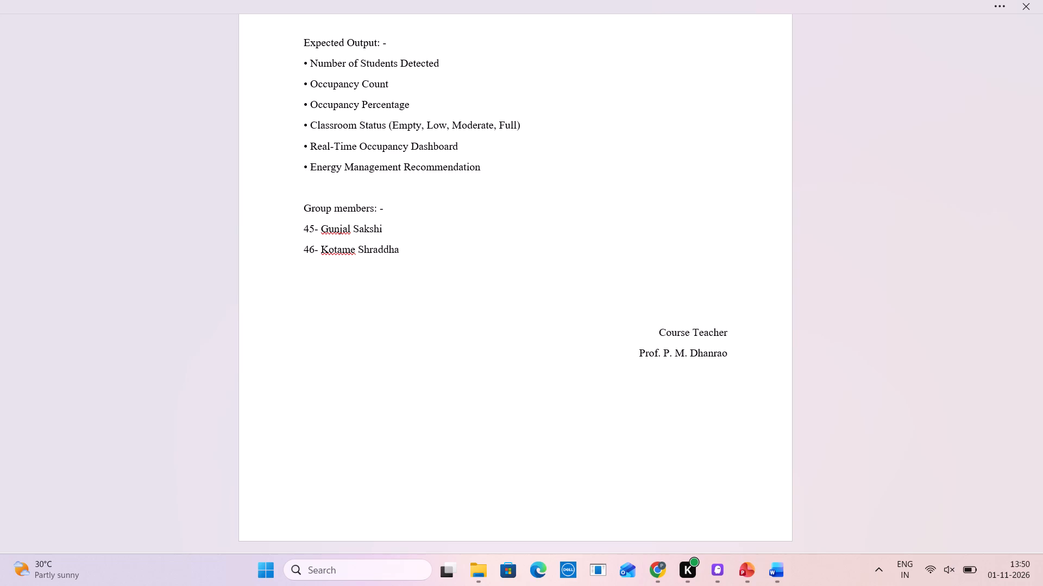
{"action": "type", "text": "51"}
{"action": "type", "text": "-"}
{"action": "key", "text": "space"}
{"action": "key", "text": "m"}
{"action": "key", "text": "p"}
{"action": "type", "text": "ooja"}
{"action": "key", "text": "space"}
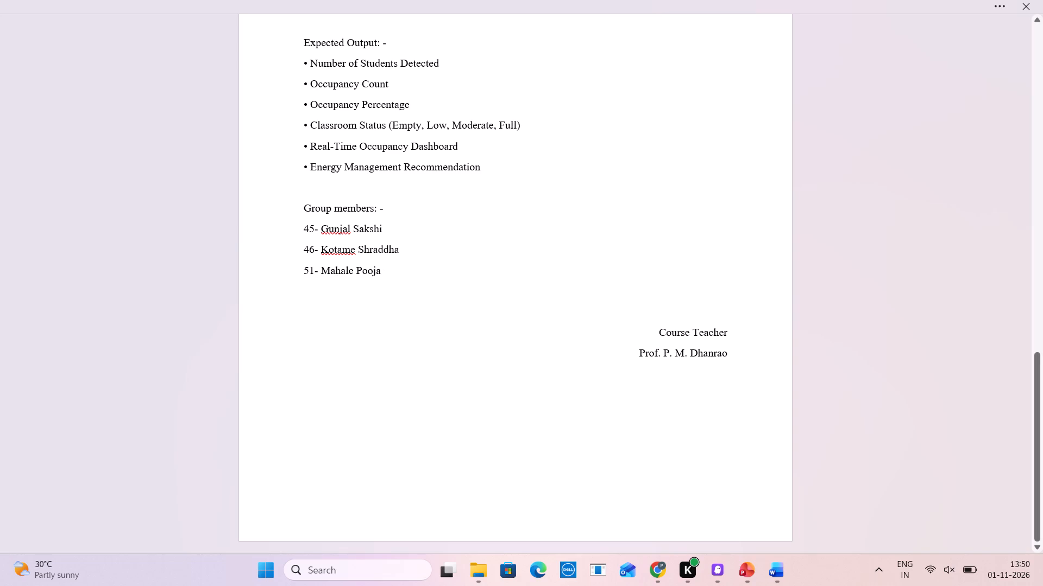
Replace the course teacher's initials and surname after "Prof." with those of the new teacher.
{"action": "left_click", "coordinate": [724, 352]}
{"action": "key", "text": "Right"}
{"action": "key", "text": "BackSpace"}
{"action": "key", "text": "BackSpace"}
{"action": "key", "text": "BackSpace"}
{"action": "key", "text": "BackSpace"}
{"action": "key", "text": "BackSpace"}
{"action": "key", "text": "BackSpace"}
{"action": "key", "text": "BackSpace"}
{"action": "key", "text": "BackSpace"}
{"action": "key", "text": "BackSpace"}
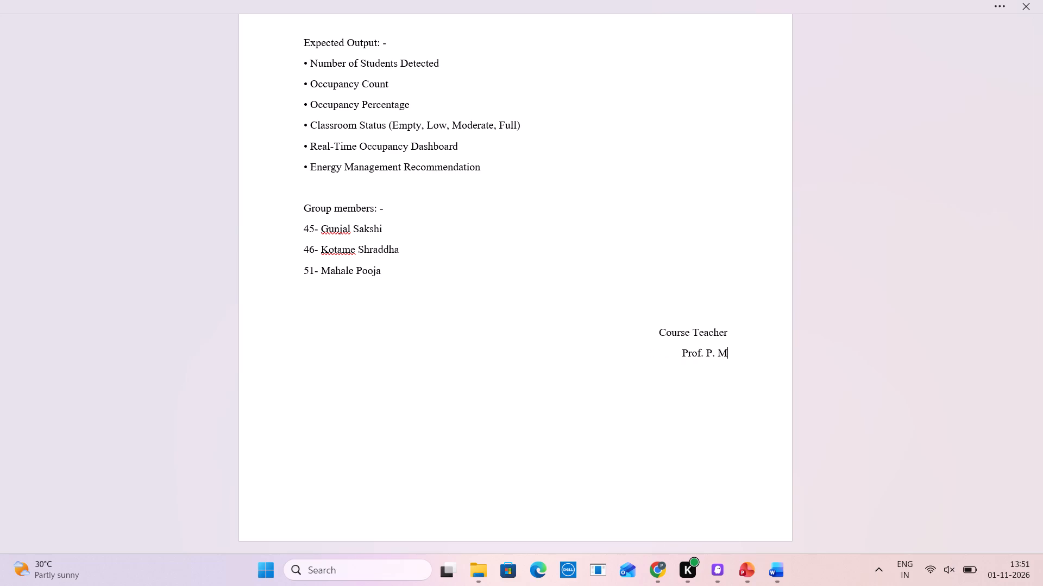
{"action": "key", "text": "BackSpace"}
{"action": "key", "text": "BackSpace"}
{"action": "key", "text": "BackSpace"}
{"action": "key", "text": "BackSpace"}
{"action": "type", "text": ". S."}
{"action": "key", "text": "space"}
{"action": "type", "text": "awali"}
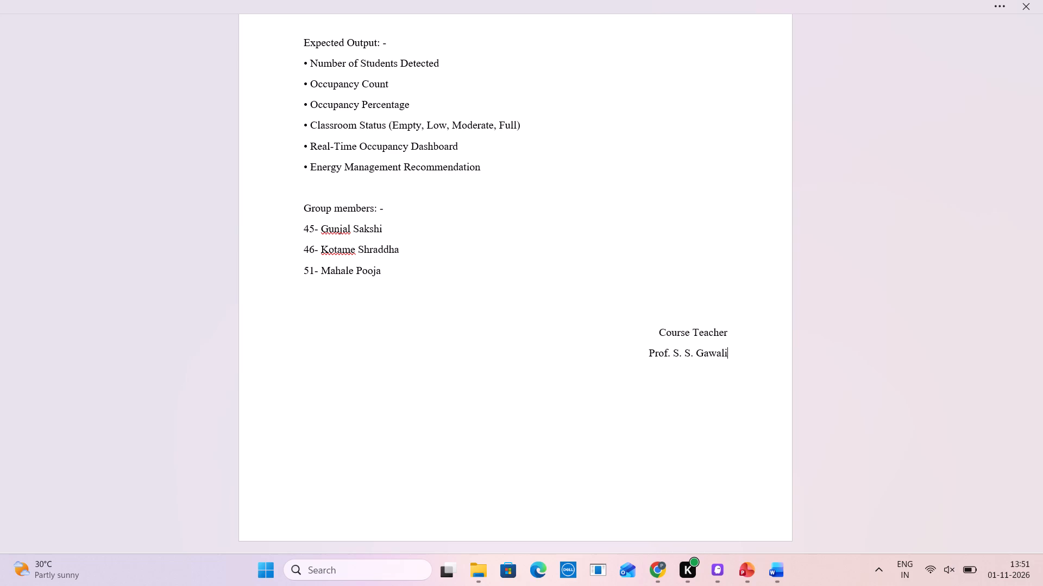
Remove the right alignment of the Course Teacher line and pad it with spaces so it starts level with the professor's name below.
{"action": "left_click", "coordinate": [728, 334]}
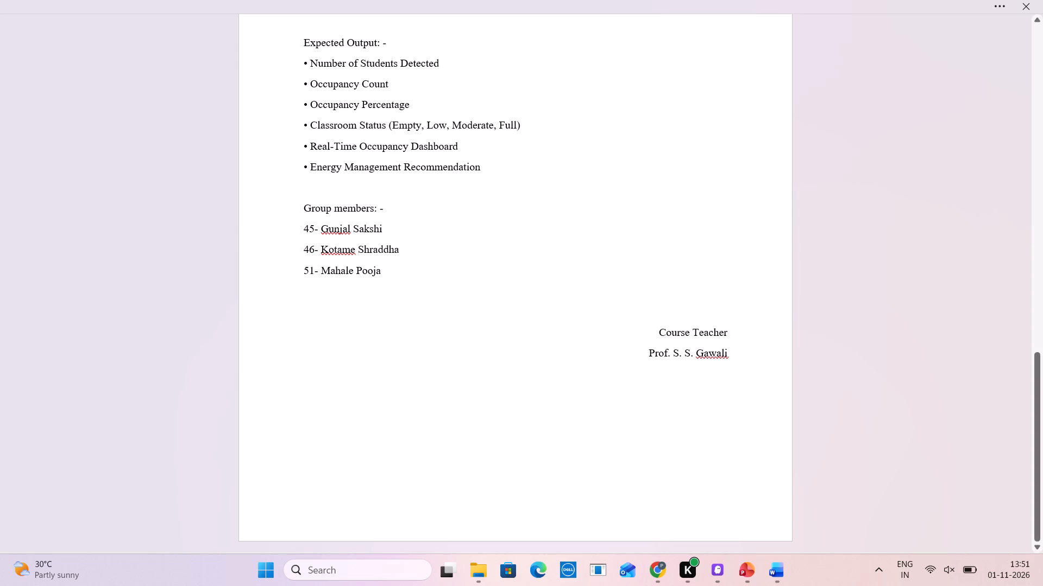
{"action": "left_click", "coordinate": [657, 330]}
{"action": "key", "text": "BackSpace"}
{"action": "key", "text": "BackSpace"}
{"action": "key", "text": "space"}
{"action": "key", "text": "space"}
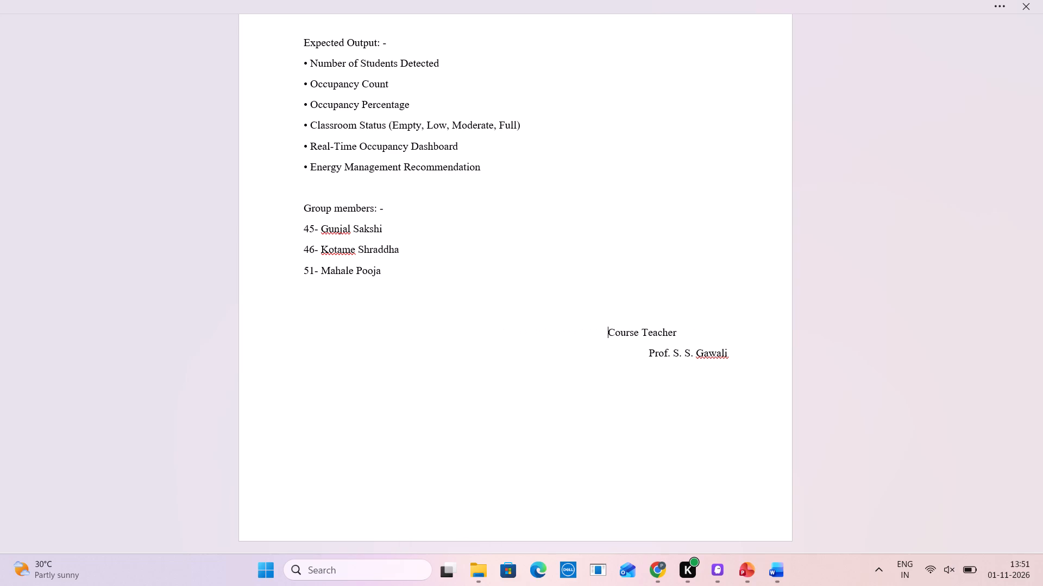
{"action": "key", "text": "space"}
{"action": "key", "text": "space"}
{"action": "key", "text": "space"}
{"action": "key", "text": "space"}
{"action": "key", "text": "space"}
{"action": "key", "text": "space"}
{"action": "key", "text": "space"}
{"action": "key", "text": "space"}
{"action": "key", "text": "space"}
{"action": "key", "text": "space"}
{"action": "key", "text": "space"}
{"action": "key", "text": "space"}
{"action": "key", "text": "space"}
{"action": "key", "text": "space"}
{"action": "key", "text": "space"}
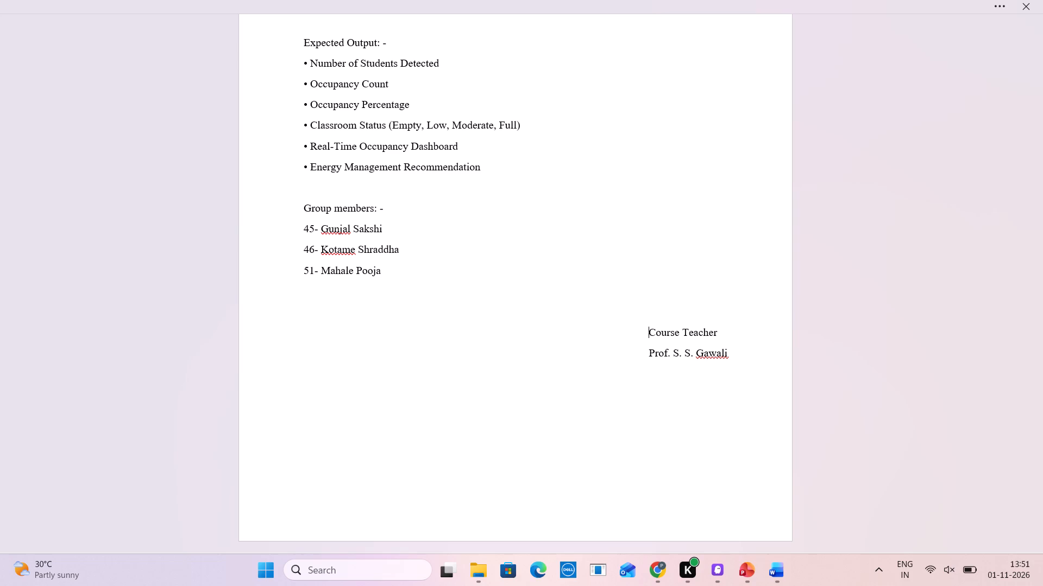
Review the edited document from the Group members section back up to the header details on the first page.
{"action": "scroll", "coordinate": [657, 330], "scroll_direction": "up", "scroll_amount": 1}
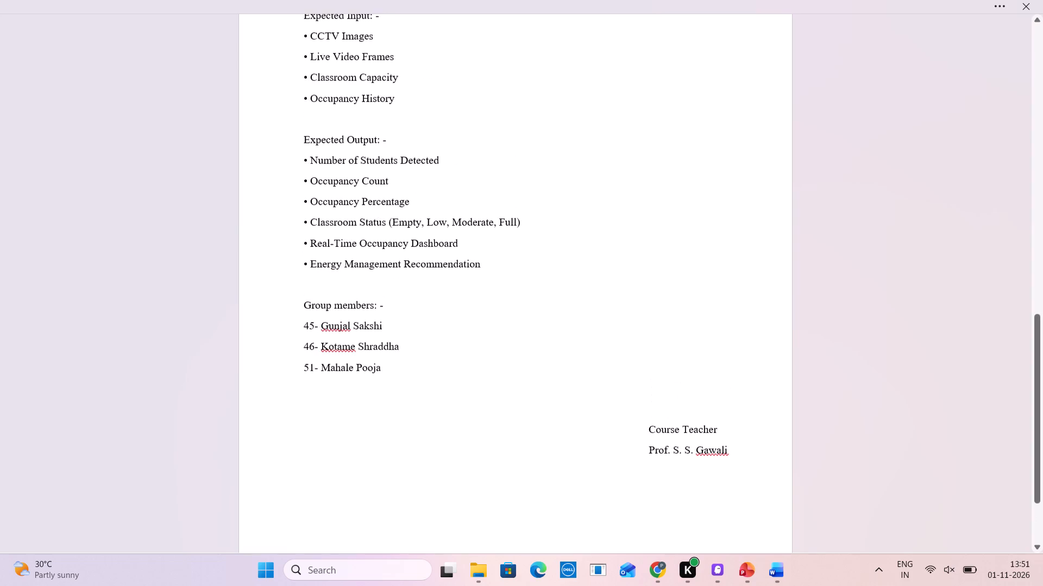
{"action": "scroll", "coordinate": [657, 330], "scroll_direction": "up", "scroll_amount": 1}
{"action": "scroll", "coordinate": [630, 266], "scroll_direction": "up", "scroll_amount": 2}
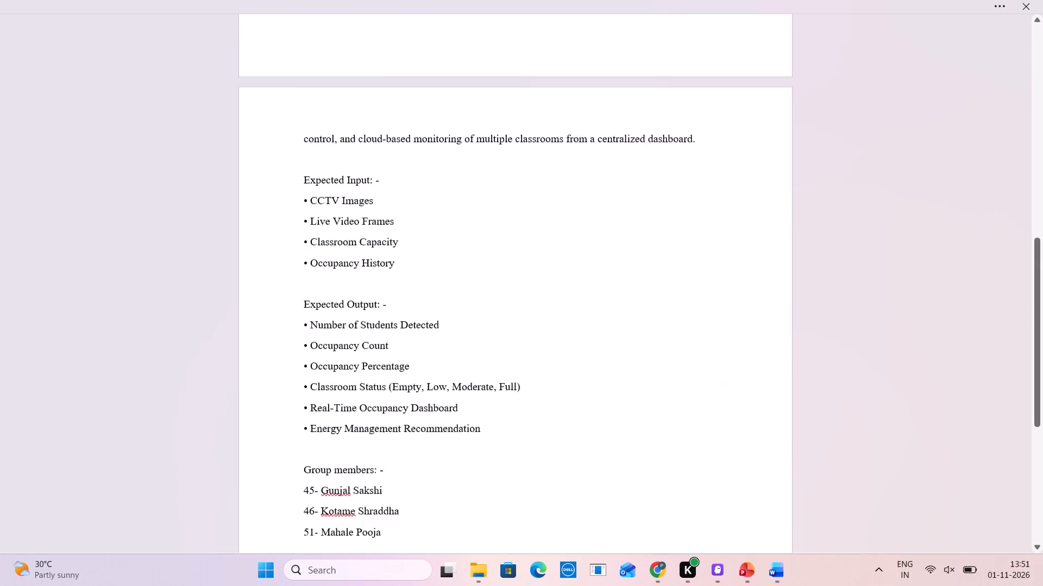
{"action": "scroll", "coordinate": [630, 266], "scroll_direction": "up", "scroll_amount": 4}
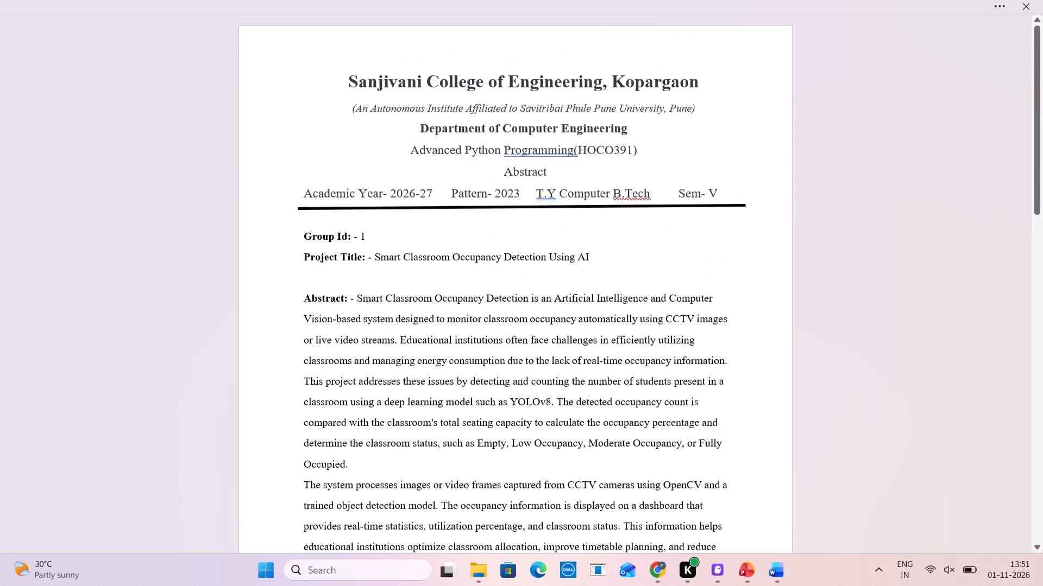
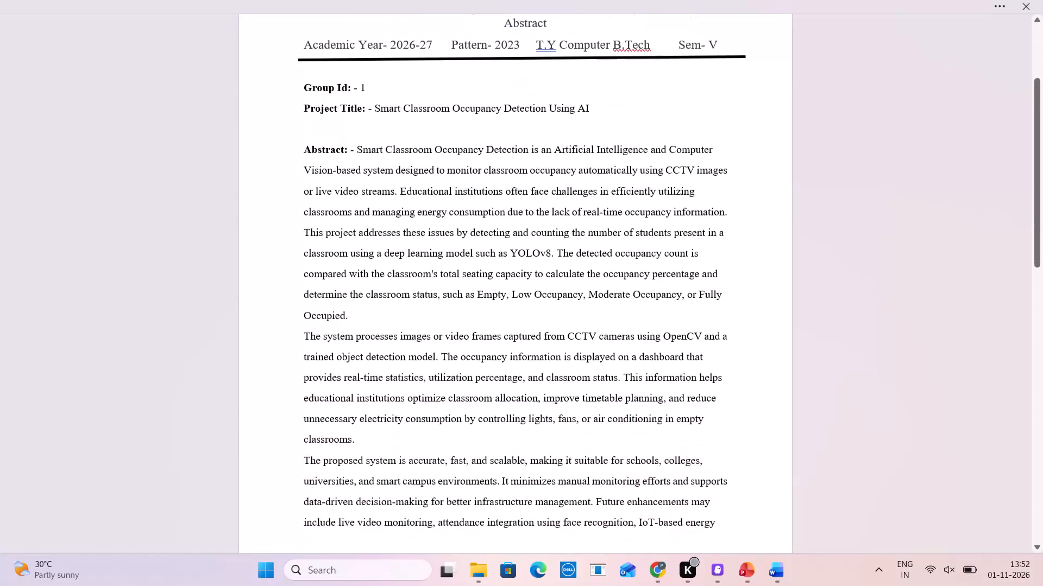
Replace "B.Tech" with "Div-A" after "T.Y Computer" in the academic details line of the header.
{"action": "scroll", "coordinate": [618, 262], "scroll_direction": "down", "scroll_amount": 1}
{"action": "scroll", "coordinate": [618, 262], "scroll_direction": "up", "scroll_amount": 1}
{"action": "scroll", "coordinate": [618, 262], "scroll_direction": "down", "scroll_amount": 6}
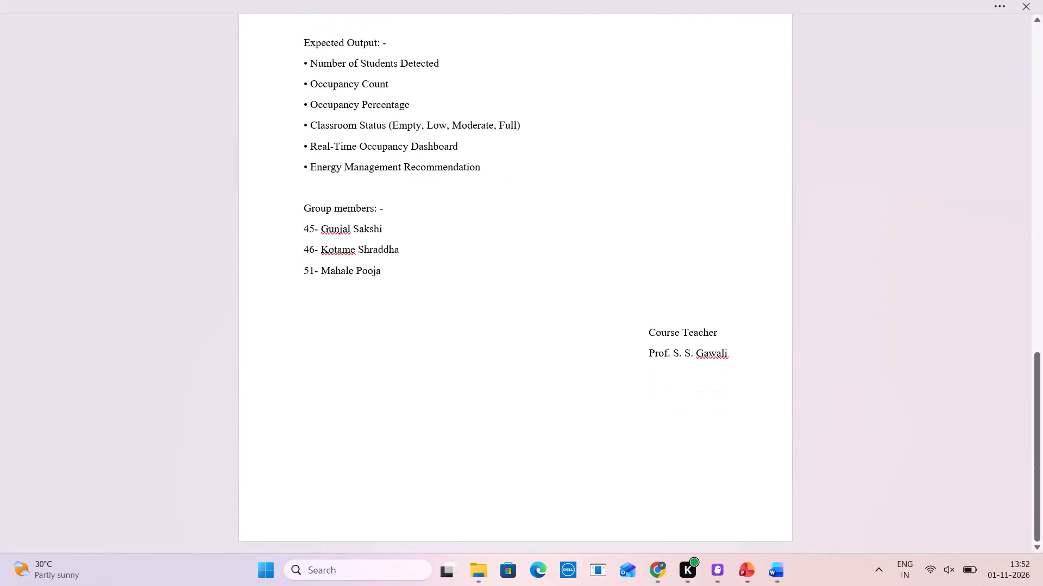
{"action": "scroll", "coordinate": [618, 262], "scroll_direction": "up", "scroll_amount": 10}
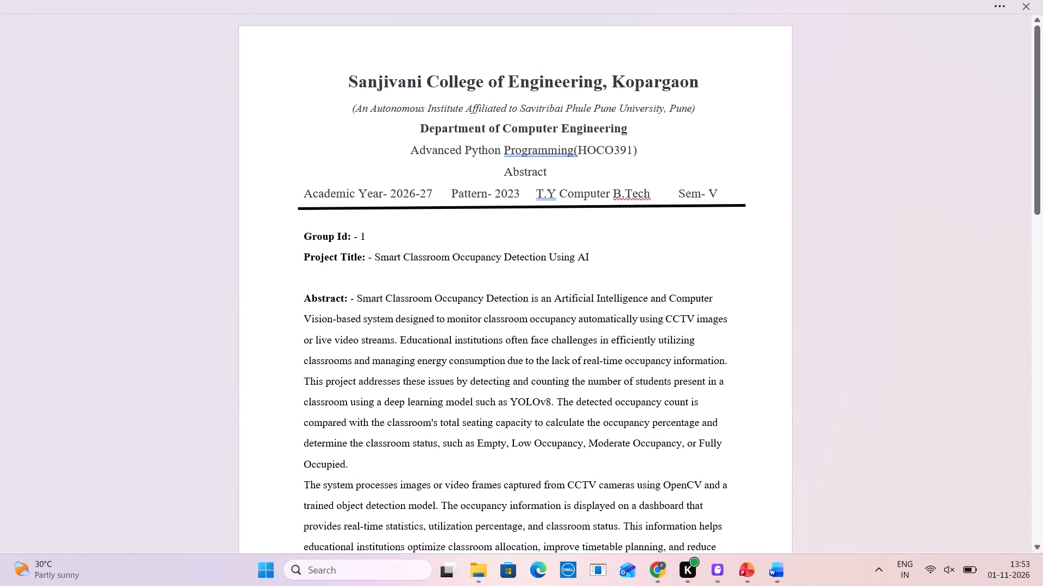
{"action": "left_click", "coordinate": [652, 194]}
{"action": "key", "text": "BackSpace"}
{"action": "key", "text": "BackSpace"}
{"action": "key", "text": "BackSpace"}
{"action": "key", "text": "BackSpace"}
{"action": "key", "text": "BackSpace"}
{"action": "key", "text": "BackSpace"}
{"action": "key", "text": "BackSpace"}
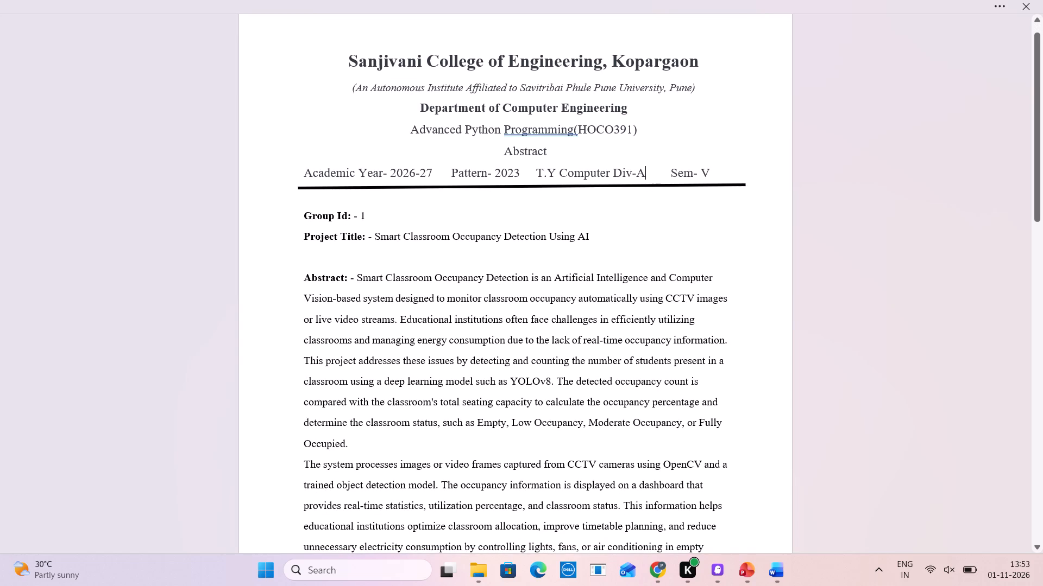
Ignore once the grammar flag on "Programming(" in the course name line.
{"action": "right_click", "coordinate": [538, 132]}
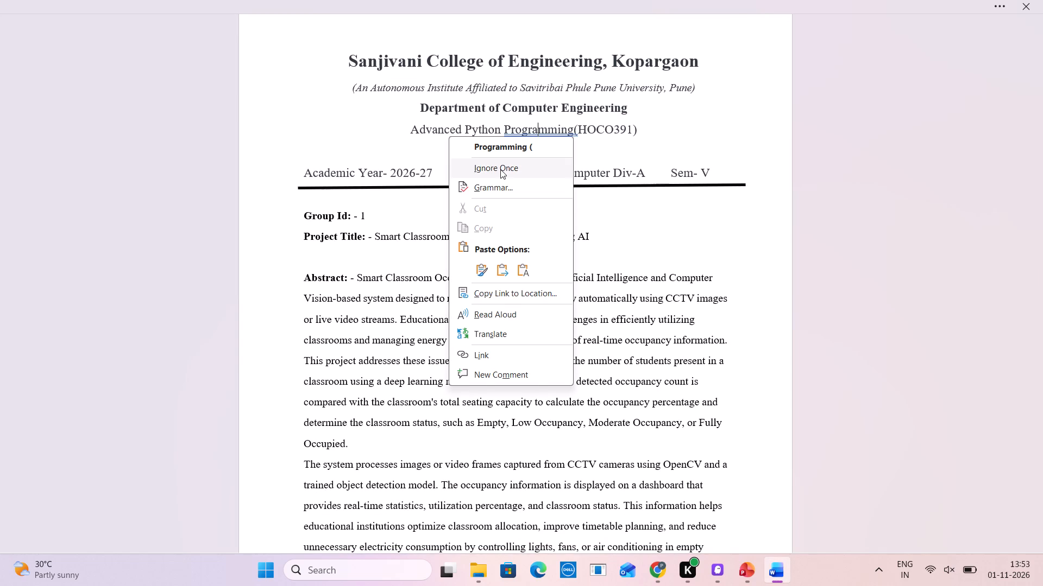
{"action": "left_click", "coordinate": [500, 169]}
Save the edited abstract document.
{"action": "scroll", "coordinate": [557, 223], "scroll_direction": "down", "scroll_amount": 2}
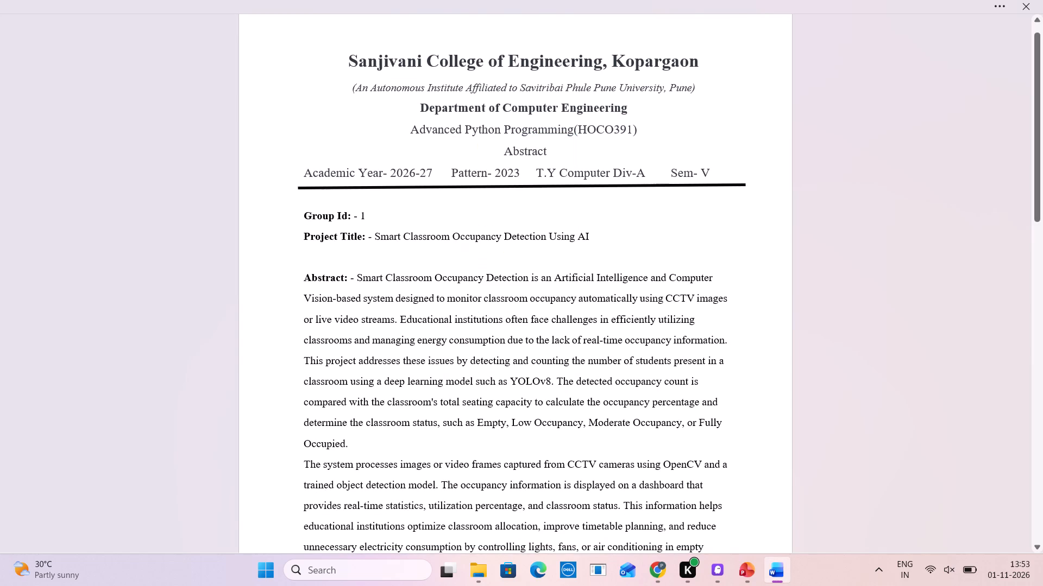
{"action": "scroll", "coordinate": [557, 223], "scroll_direction": "down", "scroll_amount": 2}
{"action": "scroll", "coordinate": [557, 223], "scroll_direction": "up", "scroll_amount": 15}
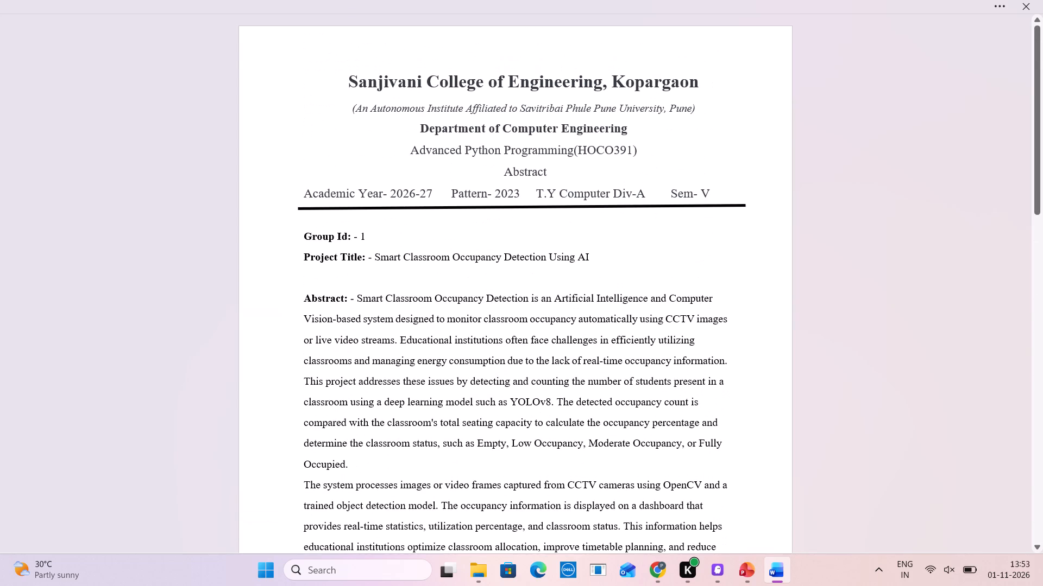
{"action": "key", "text": "ctrl+s"}
{"action": "key", "text": "ctrl+s"}
Check the group members and course teacher details at the end of the document.
{"action": "scroll", "coordinate": [572, 265], "scroll_direction": "down", "scroll_amount": 8}
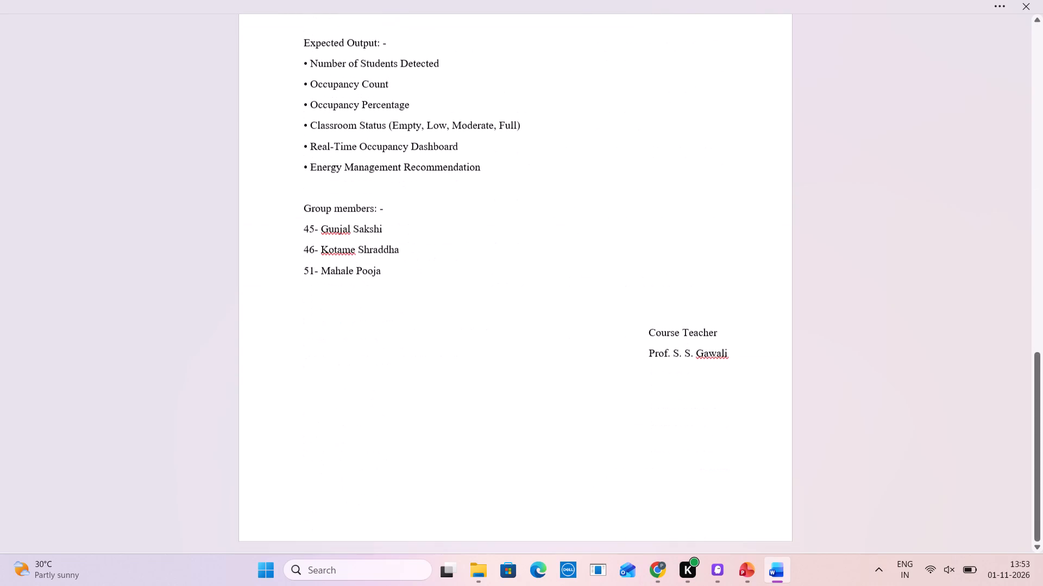
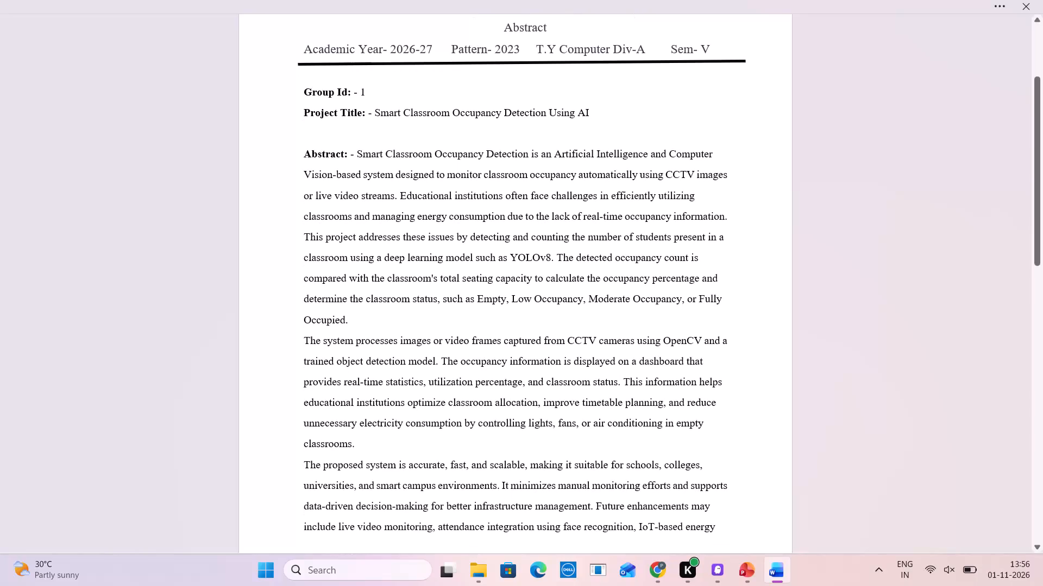
Look over the abstract from its closing details back to the header and save the document.
{"action": "scroll", "coordinate": [660, 358], "scroll_direction": "down", "scroll_amount": 5}
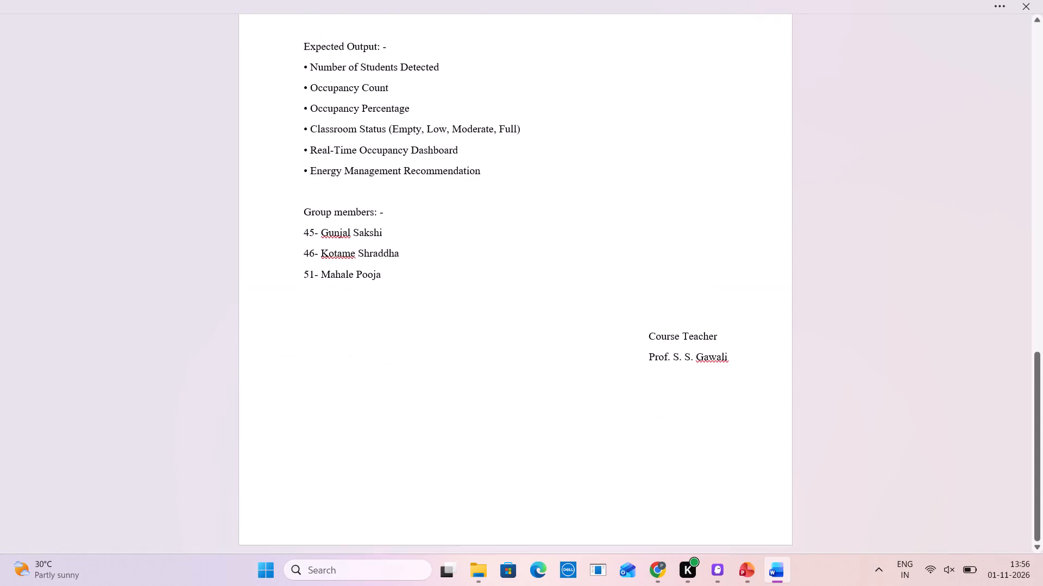
{"action": "key", "text": "ctrl+s"}
{"action": "key", "text": "ctrl+s"}
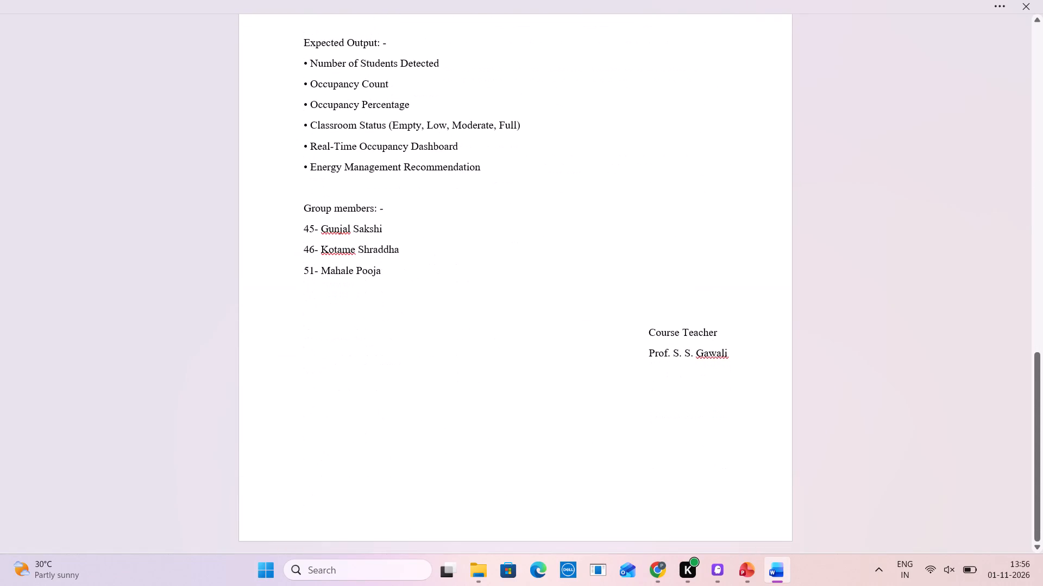
{"action": "scroll", "coordinate": [660, 358], "scroll_direction": "up", "scroll_amount": 10}
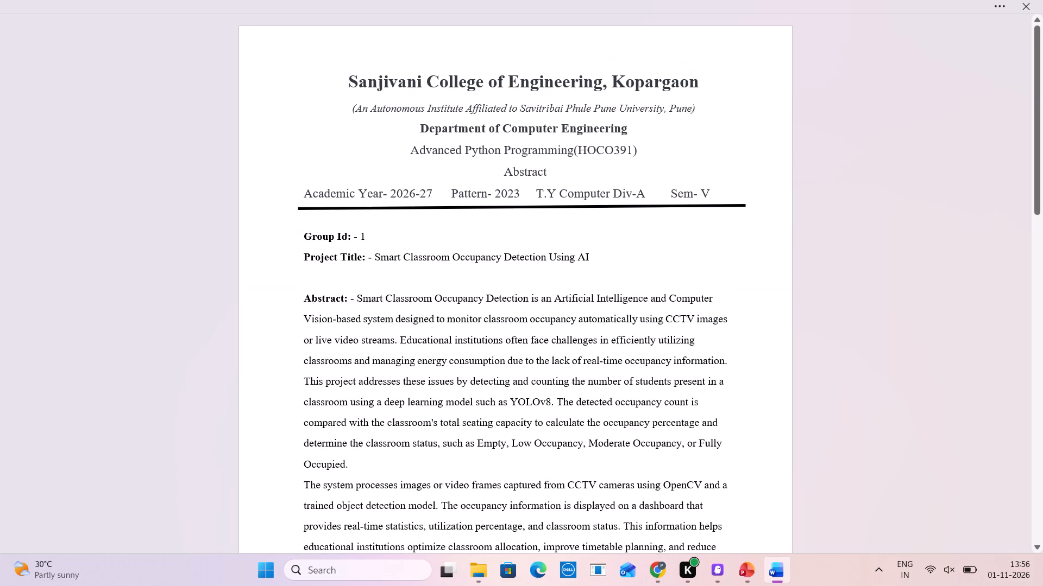
{"action": "key", "text": "ctrl+s"}
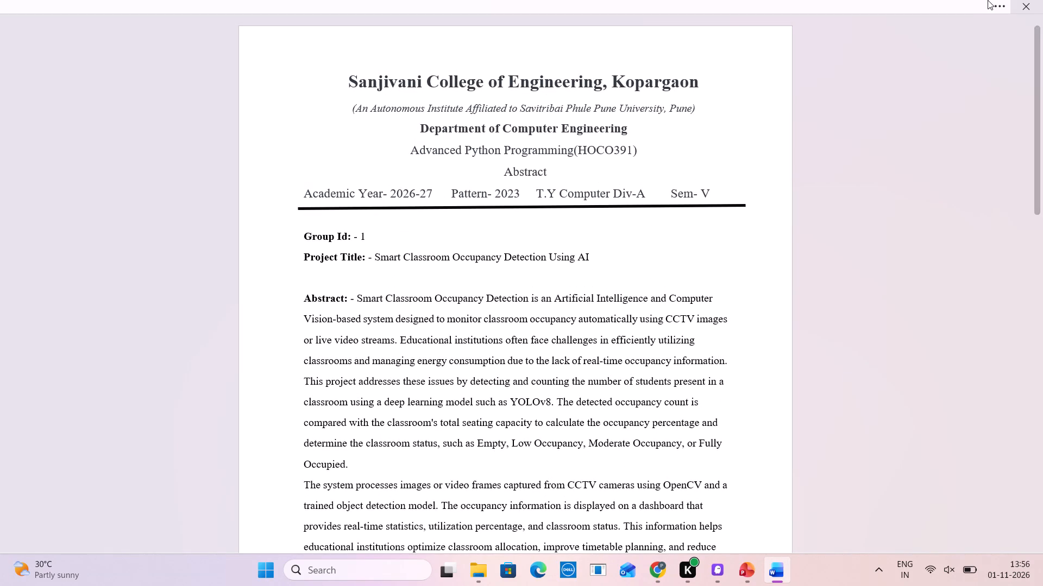
{"action": "left_click", "coordinate": [988, 3]}
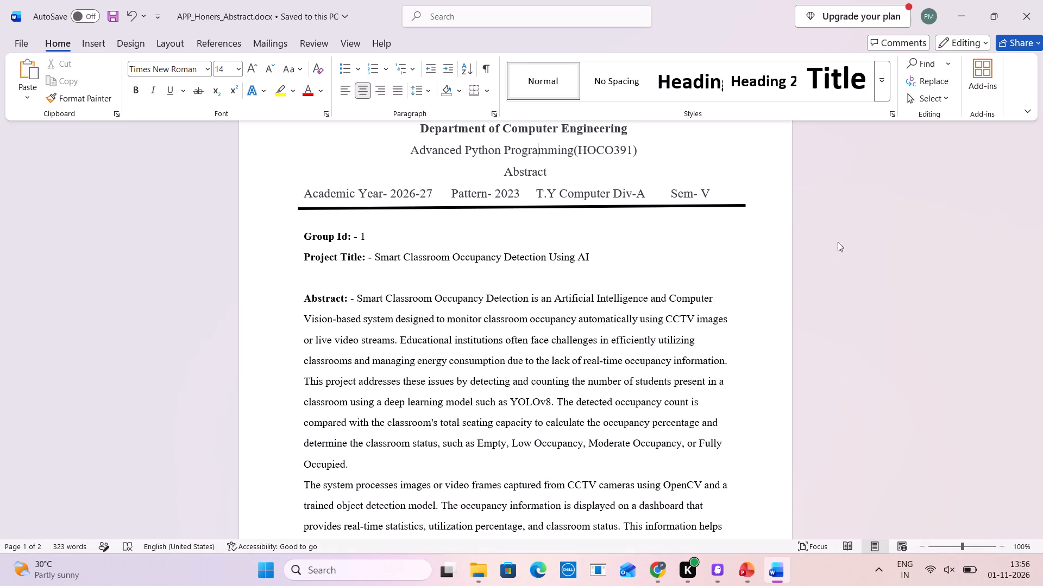
{"action": "key", "text": "ctrl+s"}
{"action": "key", "text": "ctrl+s"}
Check the document's file name and storage location.
{"action": "left_click", "coordinate": [265, 10]}
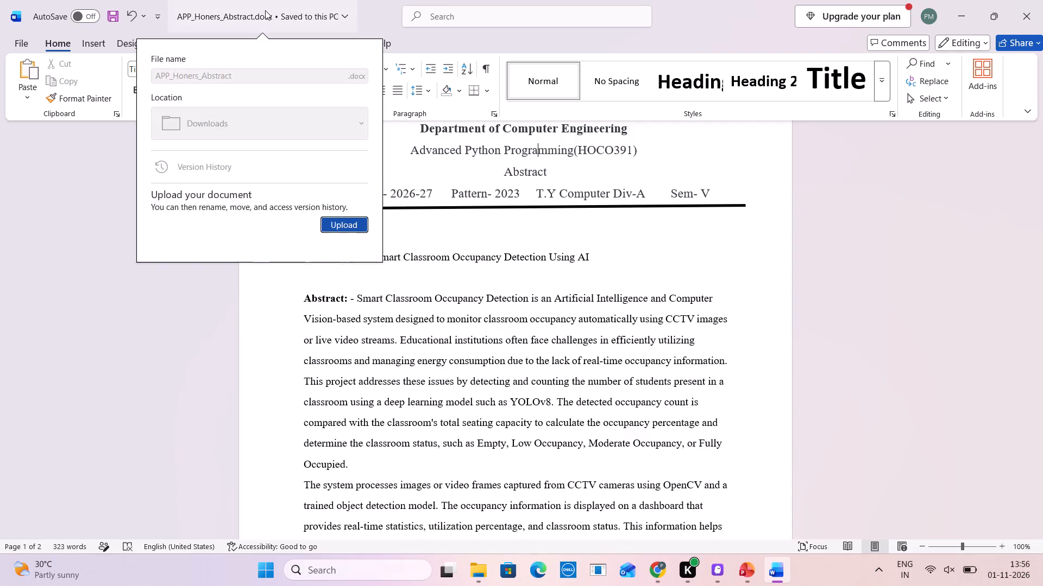
{"action": "left_click", "coordinate": [196, 344]}
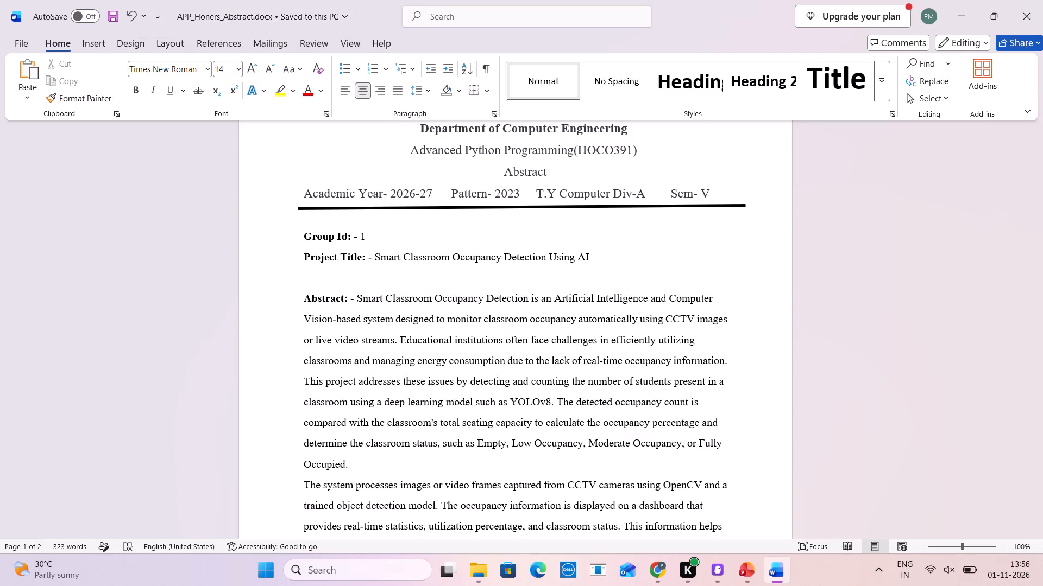
Save the abstract document again.
{"action": "key", "text": "ctrl+s"}
{"action": "key", "text": "ctrl+s"}
{"action": "key", "text": "ctrl+s"}
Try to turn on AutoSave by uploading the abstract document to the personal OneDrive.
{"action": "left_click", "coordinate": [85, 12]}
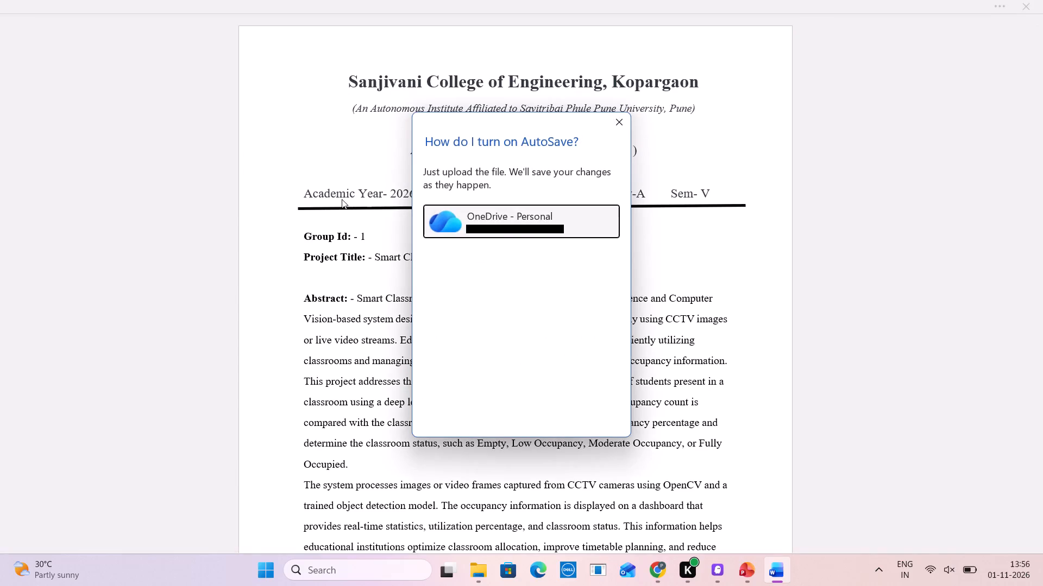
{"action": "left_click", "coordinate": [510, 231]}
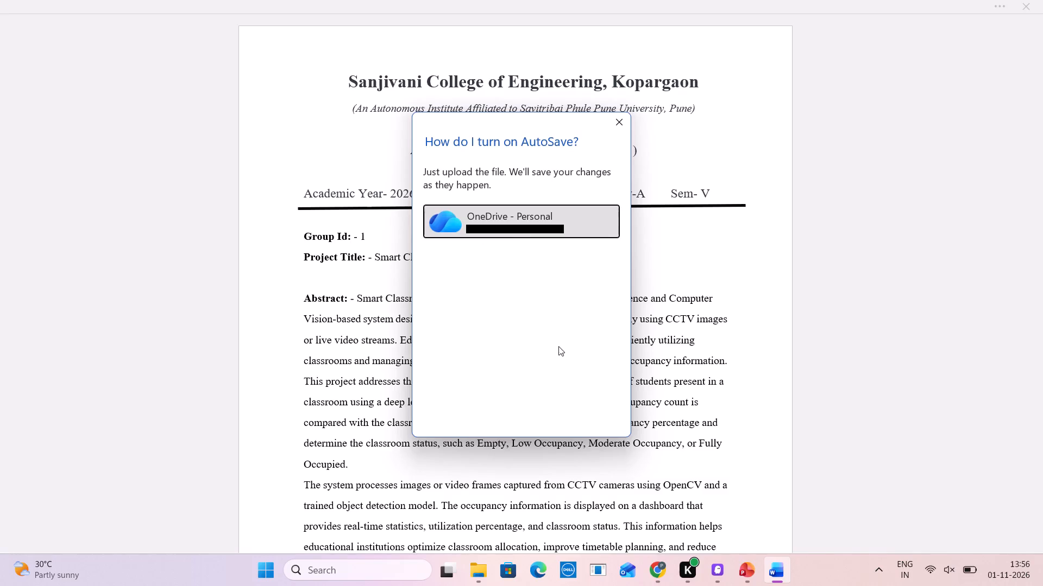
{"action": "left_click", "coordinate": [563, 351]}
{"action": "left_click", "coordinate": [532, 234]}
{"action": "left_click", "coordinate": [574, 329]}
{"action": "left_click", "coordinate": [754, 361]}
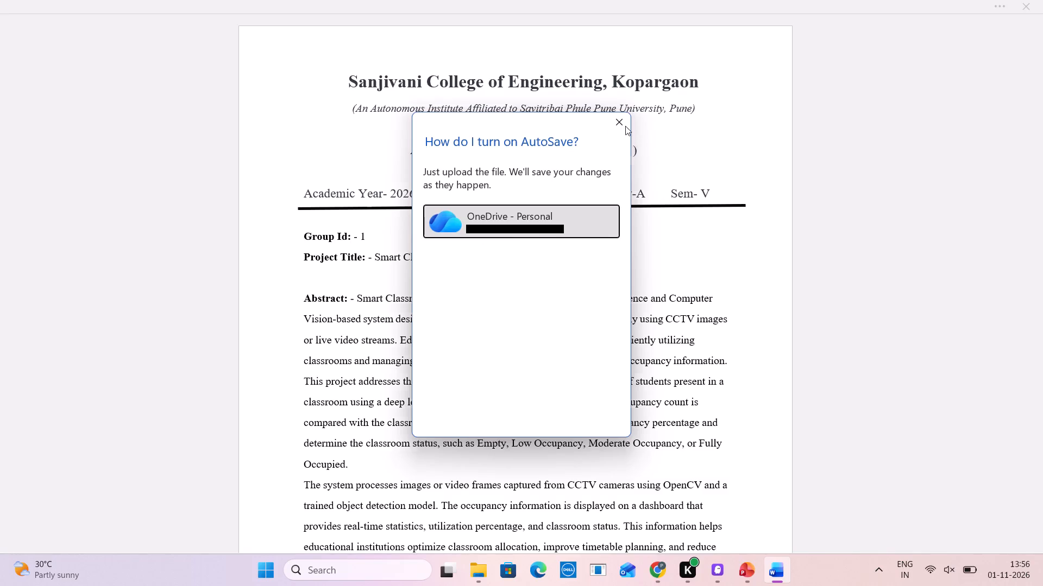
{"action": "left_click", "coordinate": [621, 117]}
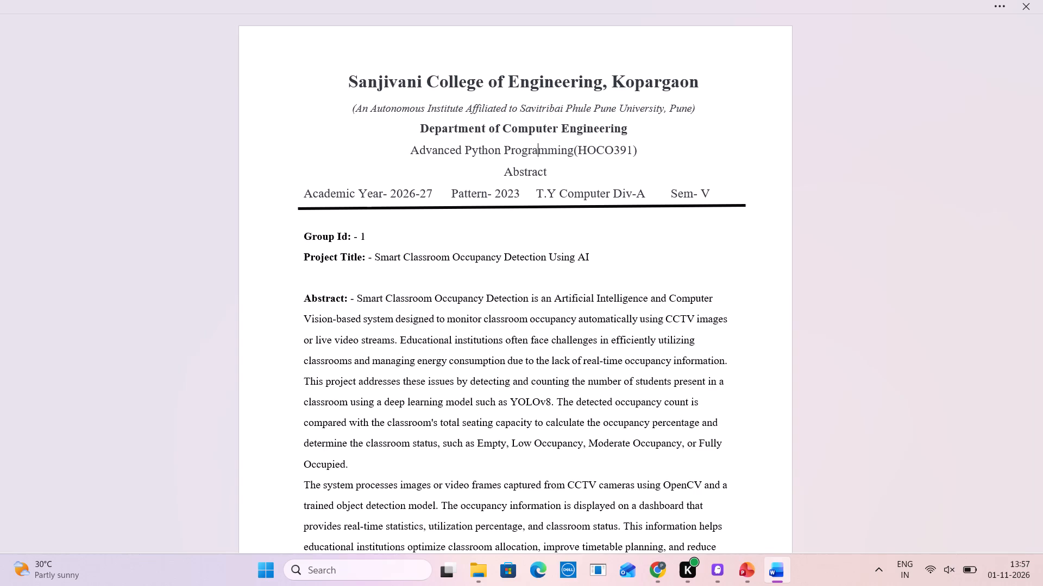
Close the saved abstract document to return to the Downloads folder.
{"action": "scroll", "coordinate": [529, 349], "scroll_direction": "up", "scroll_amount": 5}
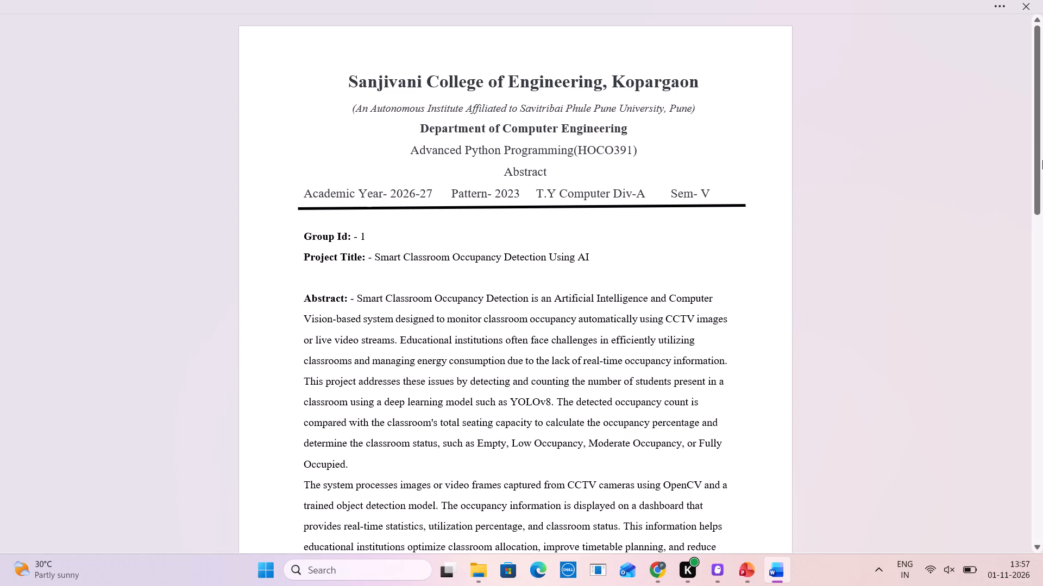
{"action": "left_click", "coordinate": [910, 154]}
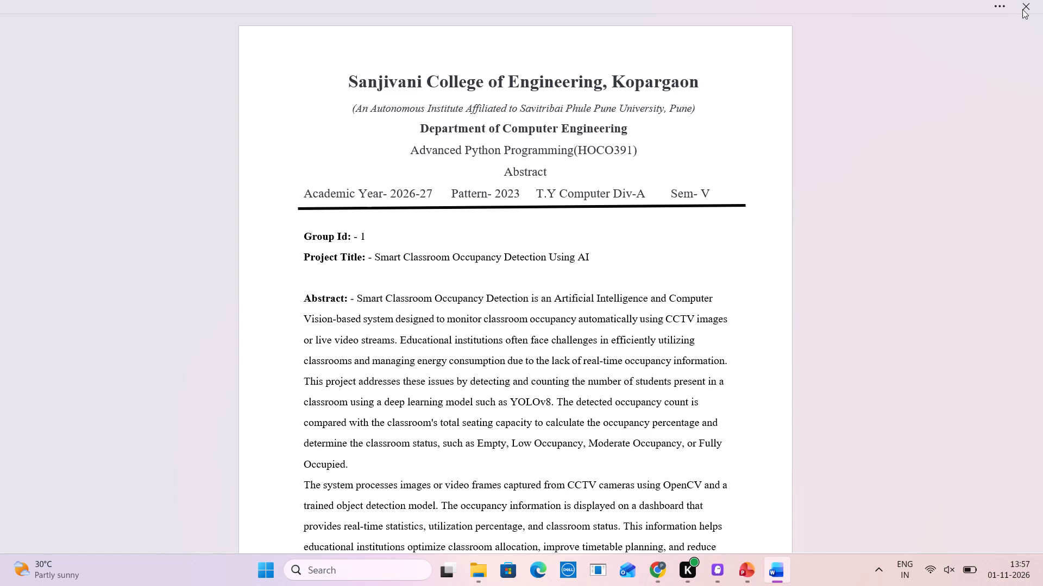
{"action": "left_click", "coordinate": [1022, 9]}
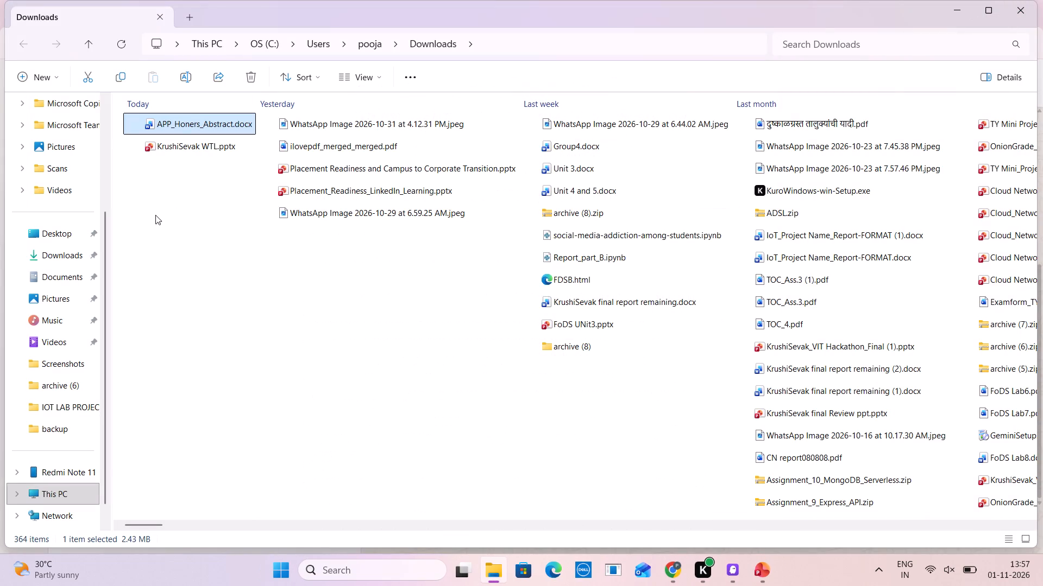
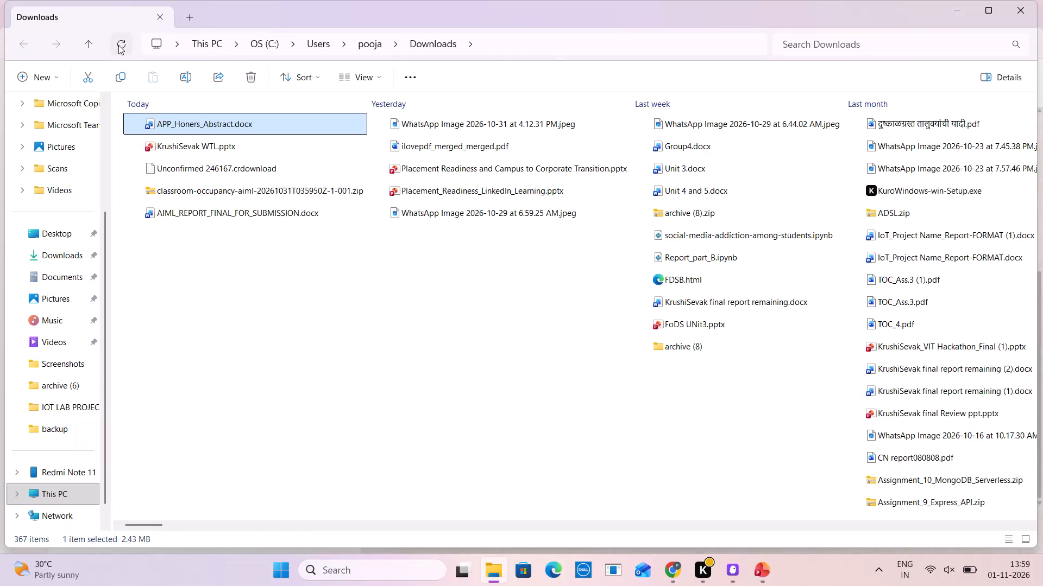
Refresh the Downloads folder, then open AIML_REPORT_FINAL_FOR_SUBMISSION.docx and enable it for editing.
{"action": "left_click", "coordinate": [118, 44]}
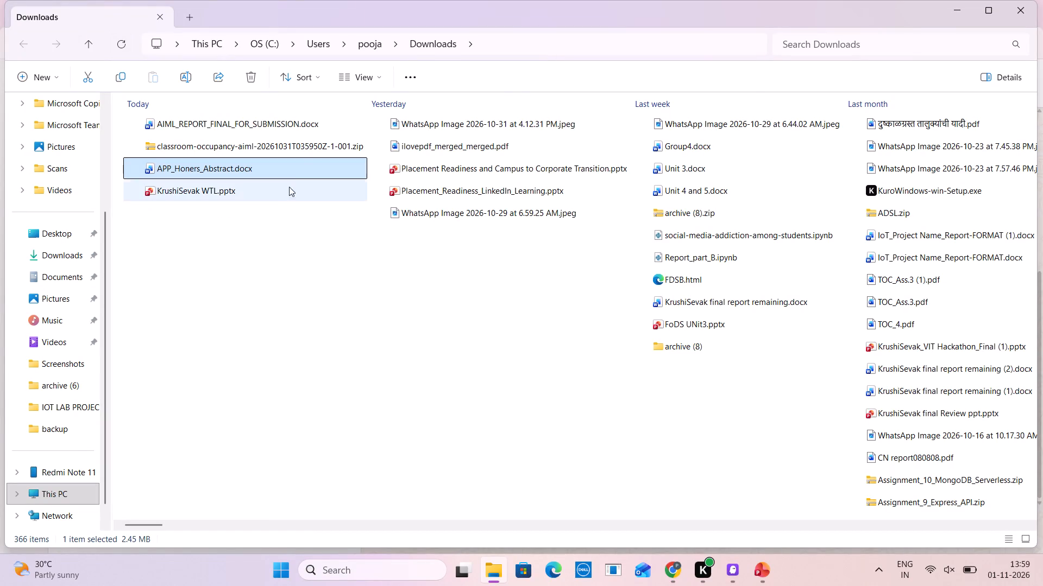
{"action": "left_click", "coordinate": [297, 122]}
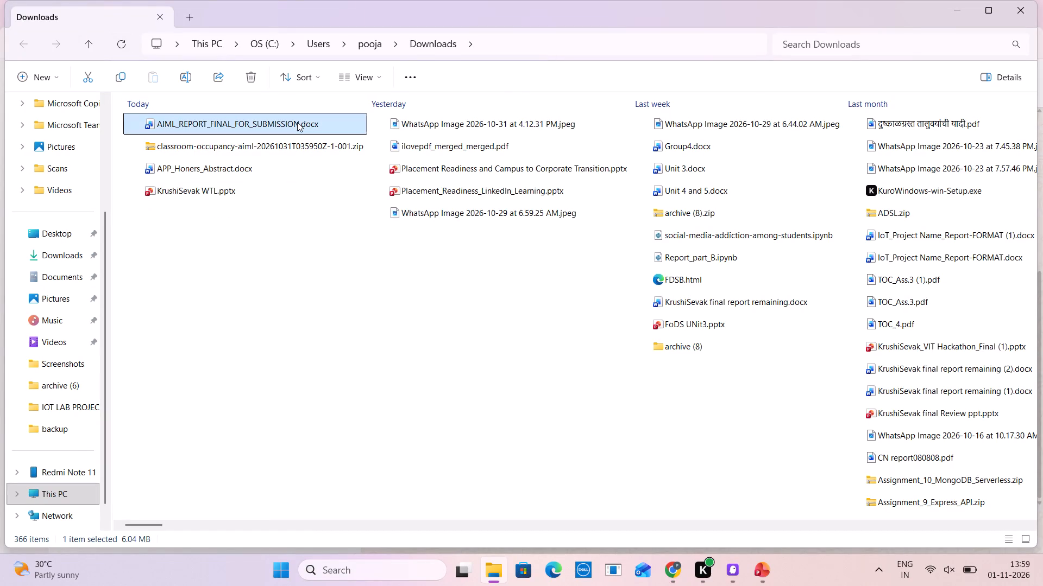
{"action": "double_click", "coordinate": [297, 122]}
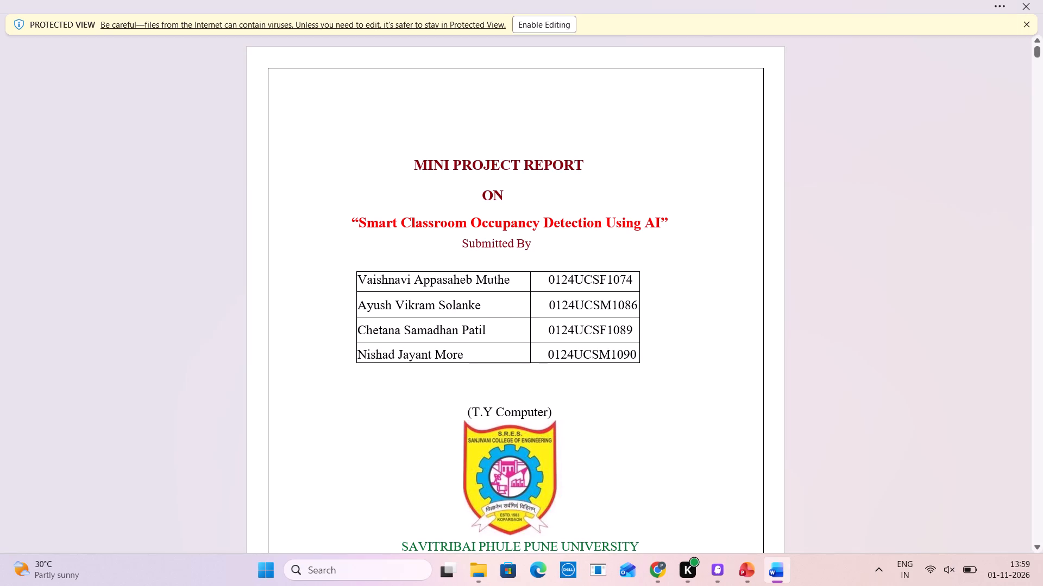
{"action": "left_click", "coordinate": [557, 24]}
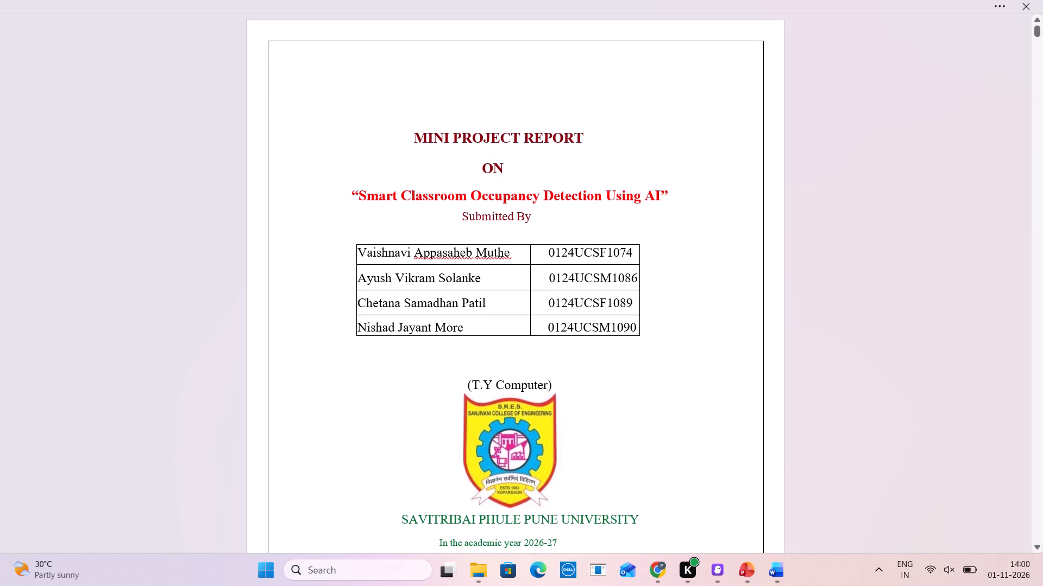
{"action": "scroll", "coordinate": [526, 217], "scroll_direction": "down", "scroll_amount": 1}
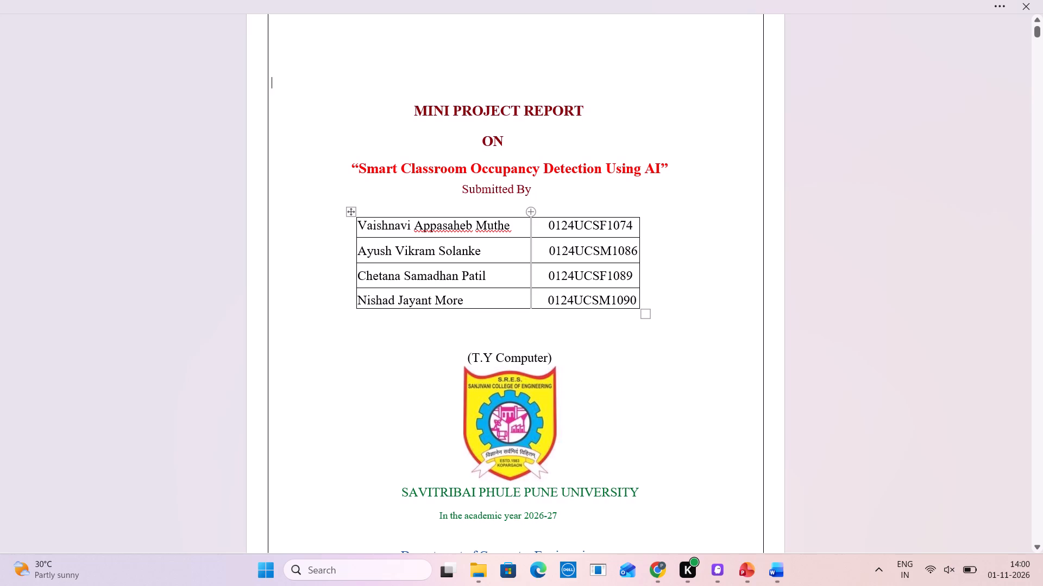